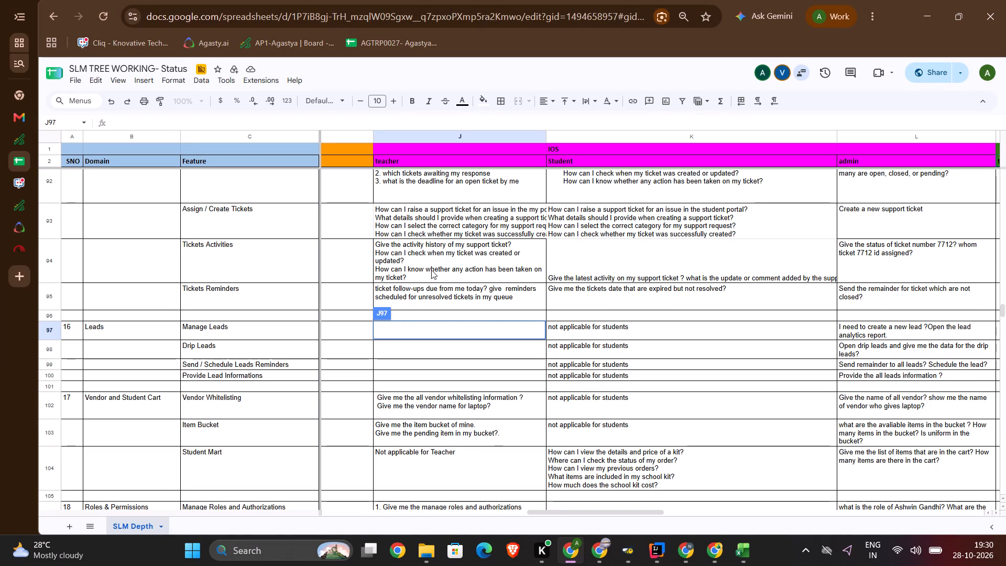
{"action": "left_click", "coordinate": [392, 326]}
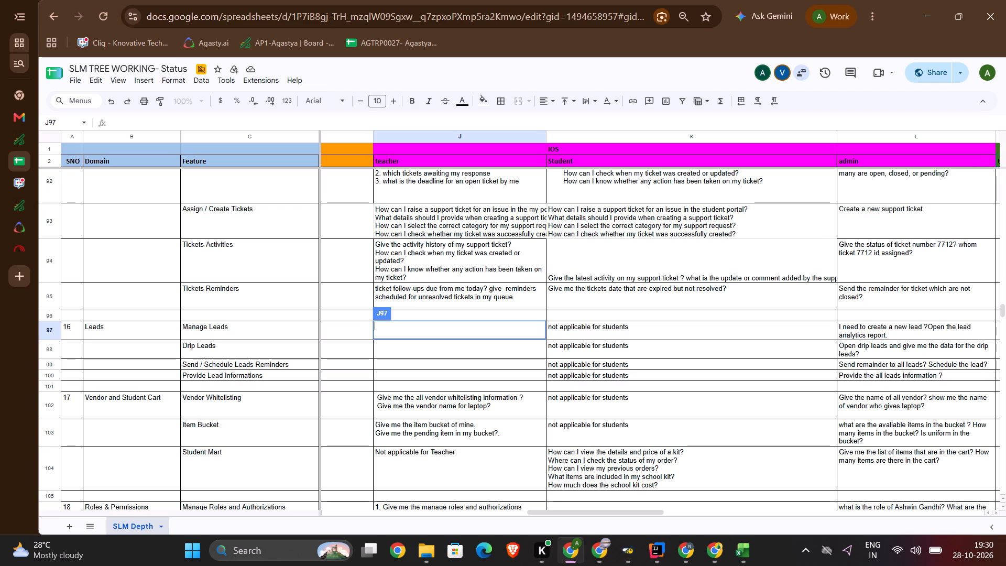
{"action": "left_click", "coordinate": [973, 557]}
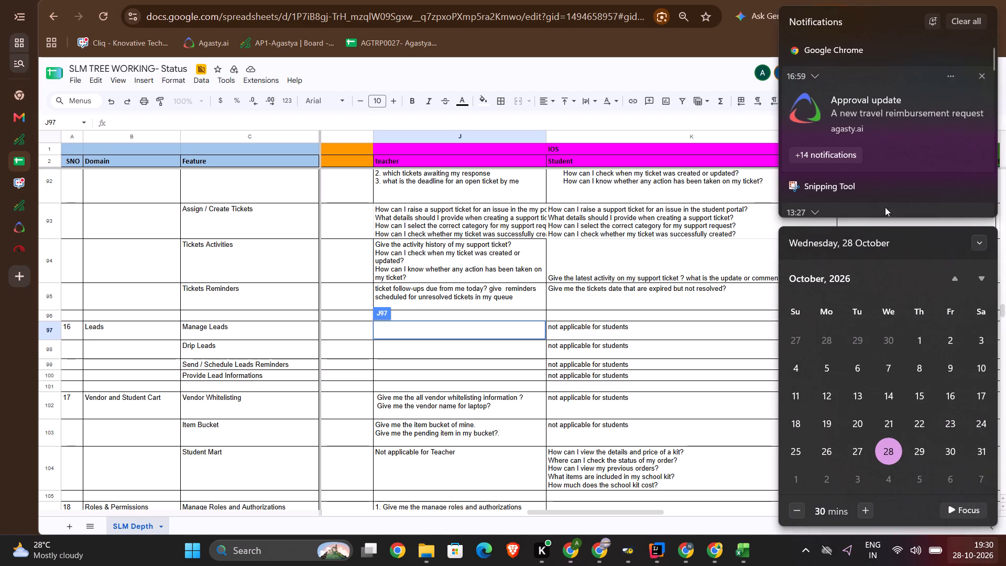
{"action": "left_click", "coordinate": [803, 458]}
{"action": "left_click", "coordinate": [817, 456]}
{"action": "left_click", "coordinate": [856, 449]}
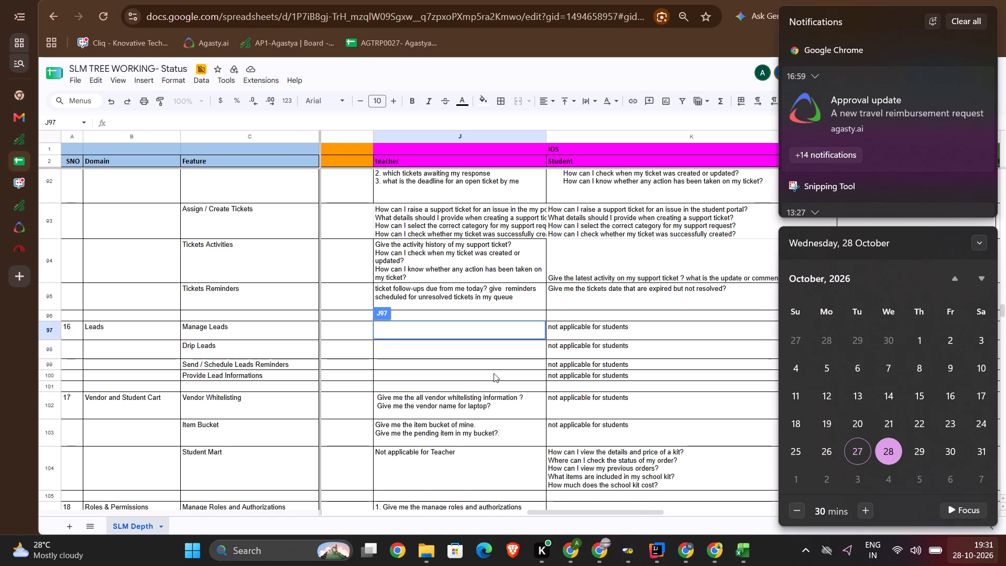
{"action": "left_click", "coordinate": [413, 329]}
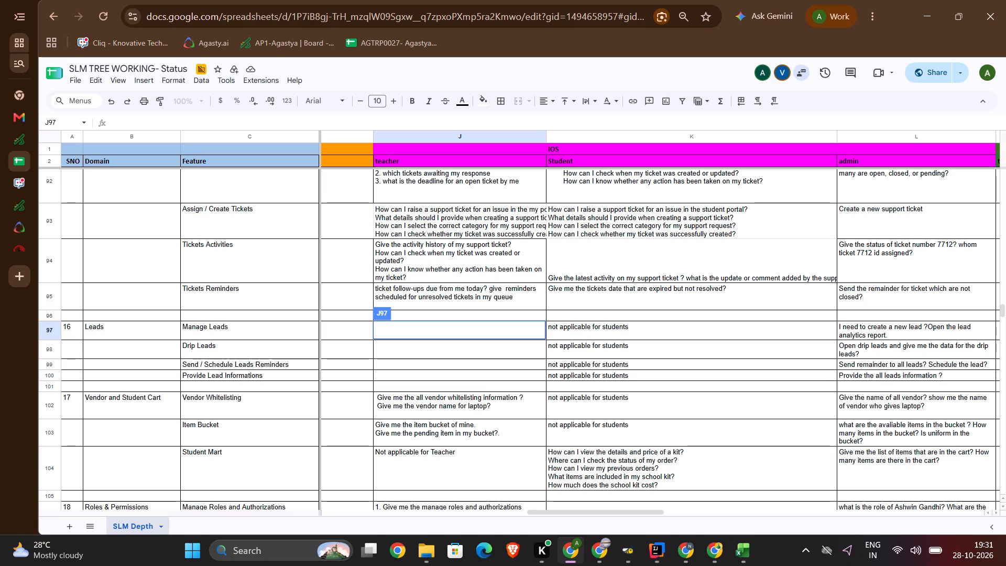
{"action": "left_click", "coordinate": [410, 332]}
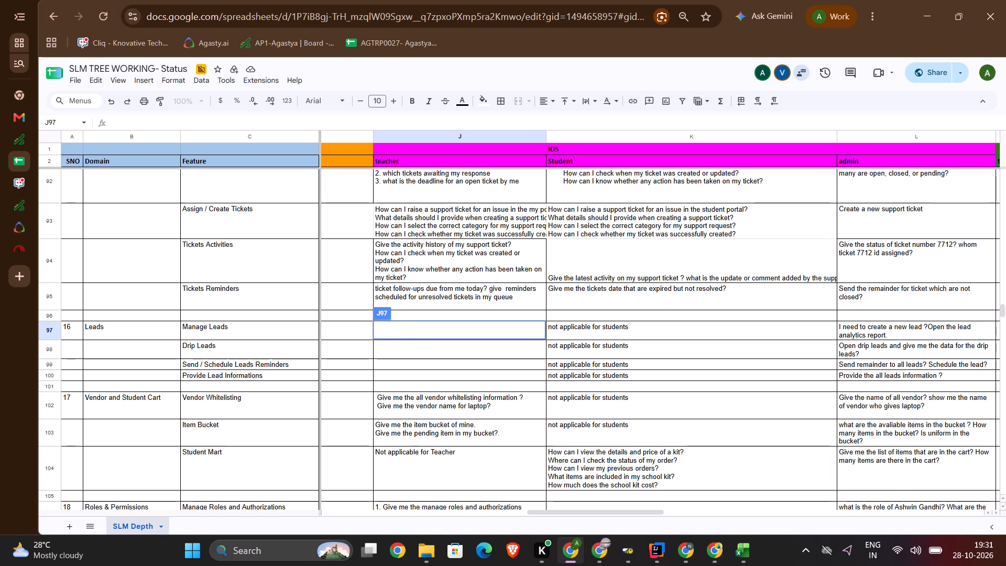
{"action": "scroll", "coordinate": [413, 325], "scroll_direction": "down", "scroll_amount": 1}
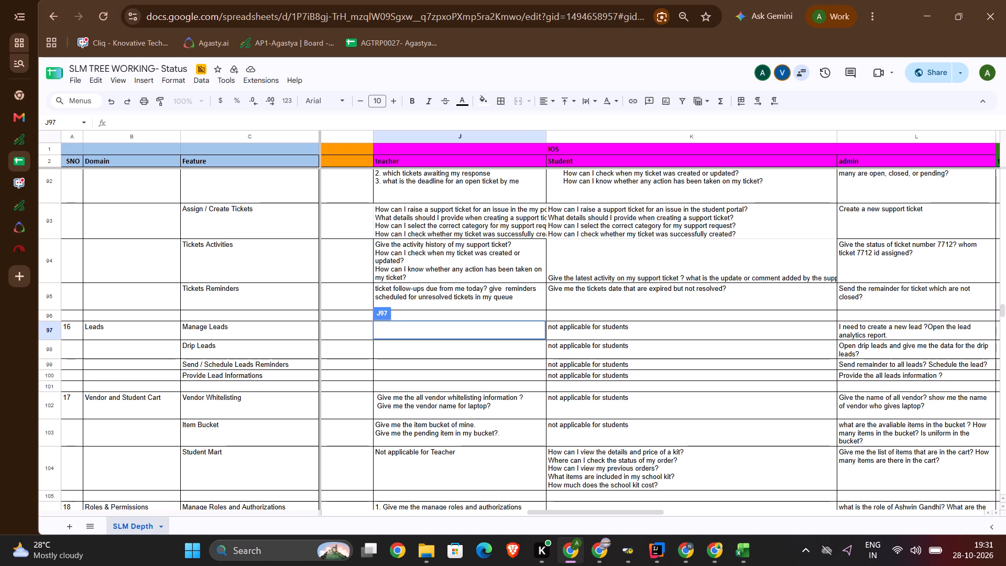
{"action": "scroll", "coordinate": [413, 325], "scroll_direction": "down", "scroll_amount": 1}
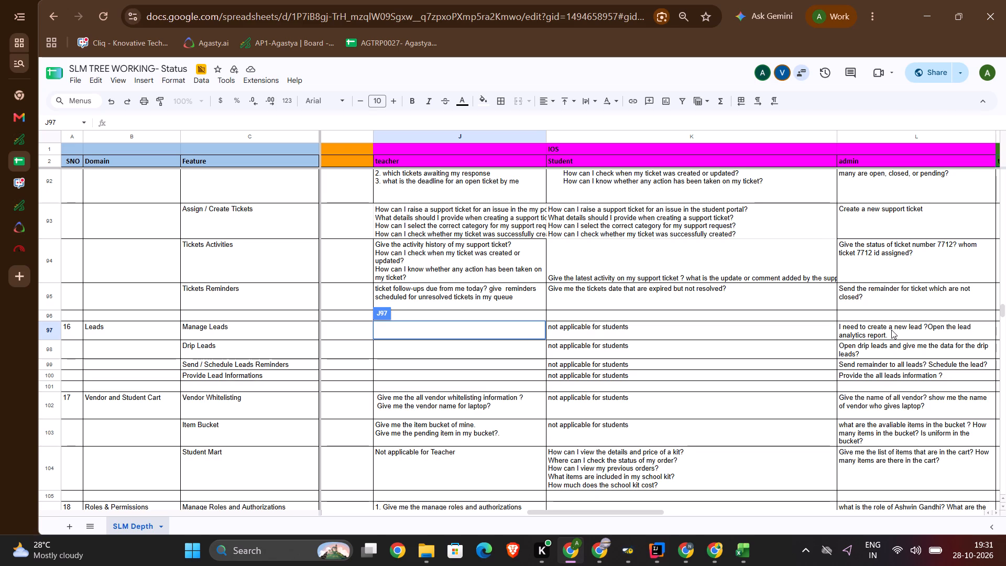
Copy the iOS admin question for Manage Leads into the teacher cell of the same row.
{"action": "left_click", "coordinate": [863, 328]}
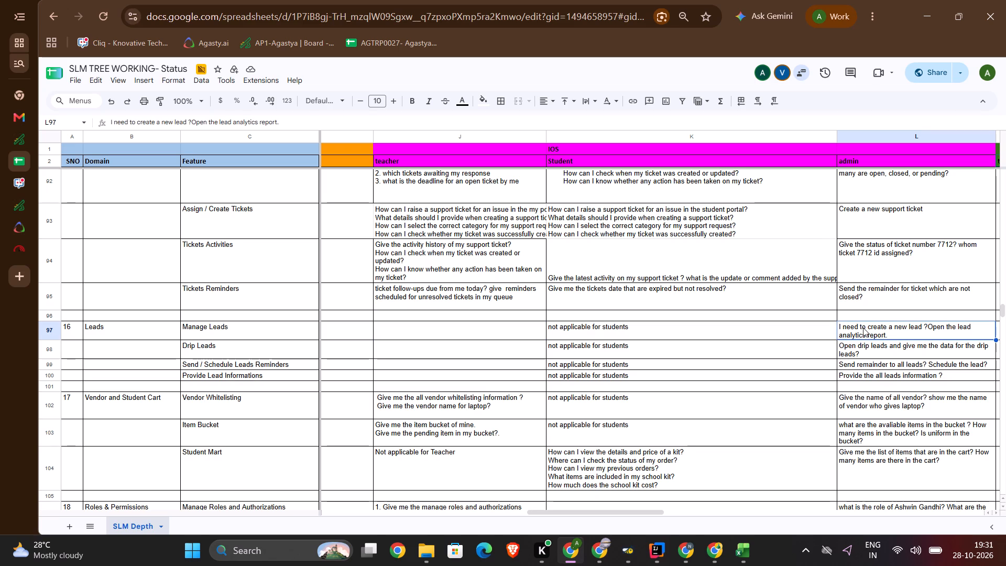
{"action": "triple_click", "coordinate": [863, 328]}
{"action": "left_click", "coordinate": [863, 328]}
{"action": "key", "text": "ctrl+c"}
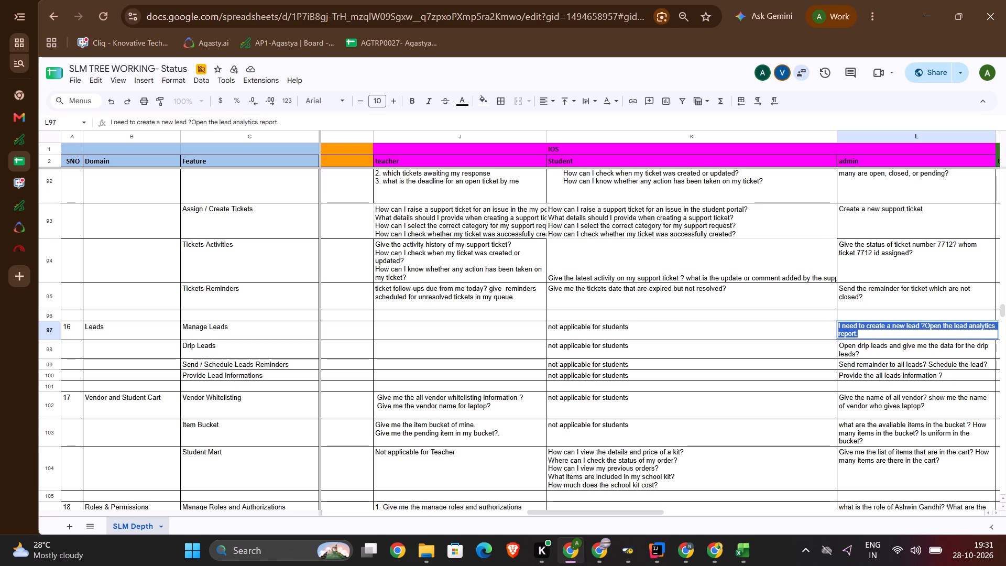
{"action": "left_click", "coordinate": [419, 335]}
{"action": "key", "text": "ctrl+v"}
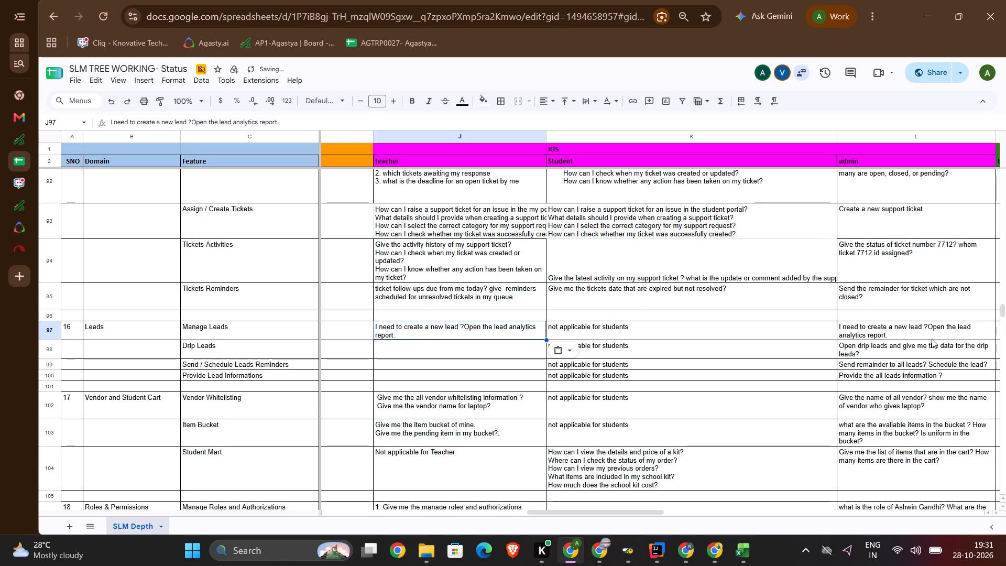
Copy the iOS admin question for Drip Leads into the teacher cell of the same row.
{"action": "left_click", "coordinate": [921, 350]}
{"action": "triple_click", "coordinate": [921, 350]}
{"action": "left_click", "coordinate": [921, 350]}
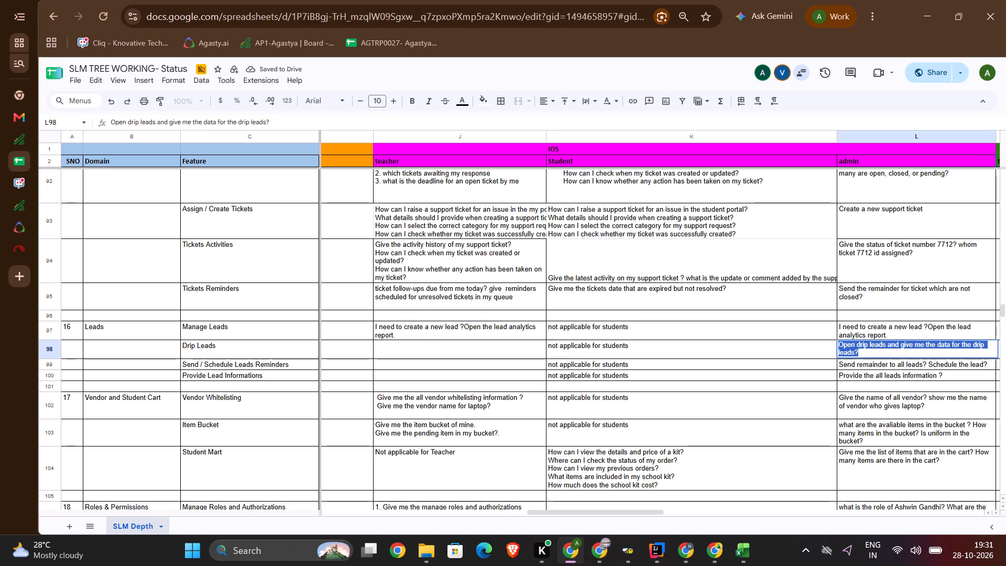
{"action": "key", "text": "ctrl+c"}
{"action": "left_click", "coordinate": [429, 345]}
{"action": "key", "text": "ctrl+v"}
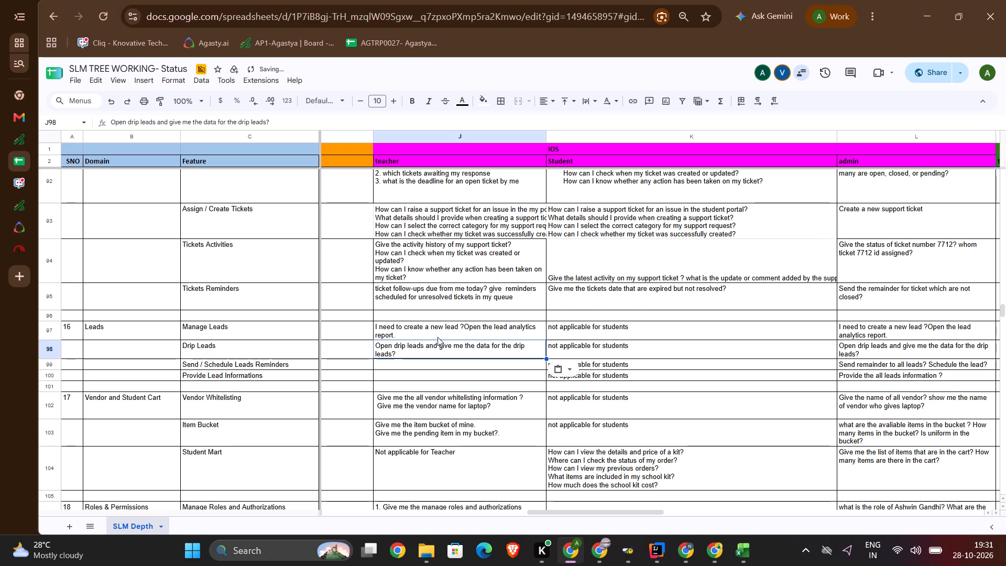
Copy the iOS admin question for Send / Schedule Leads Reminders into that row's teacher cell.
{"action": "triple_click", "coordinate": [881, 361]}
{"action": "double_click", "coordinate": [881, 361]}
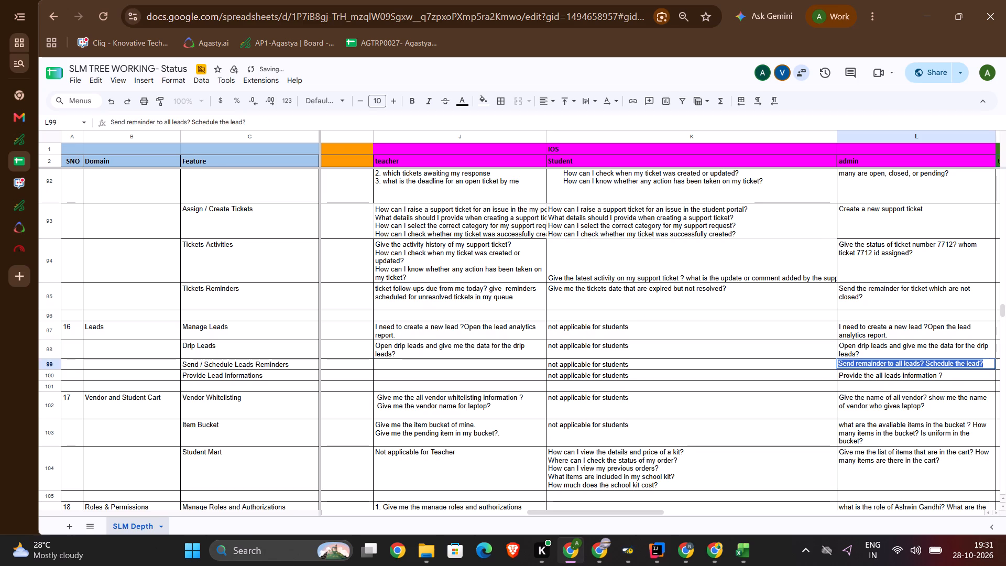
{"action": "key", "text": "ctrl+c"}
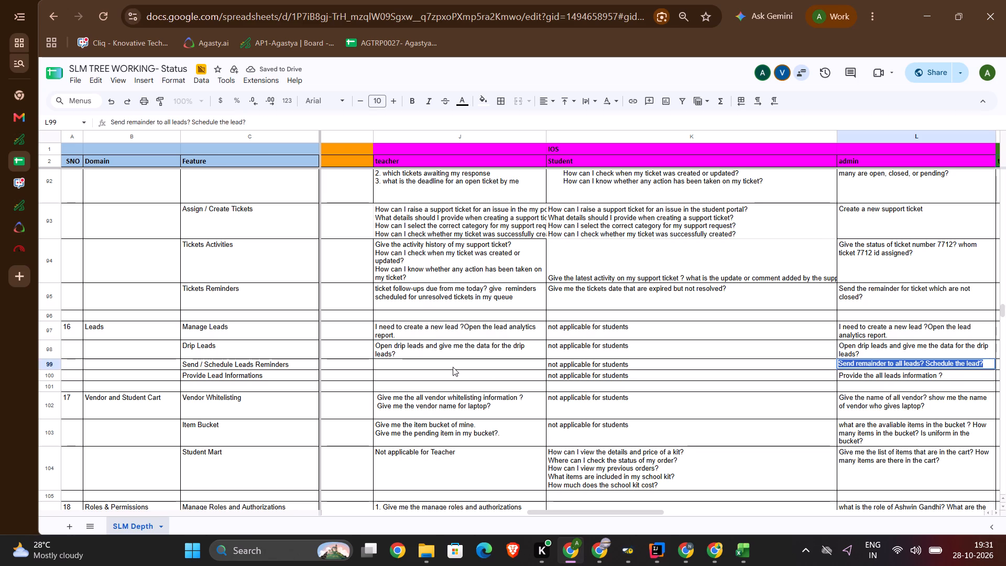
{"action": "left_click", "coordinate": [452, 366]}
{"action": "key", "text": "ctrl+v"}
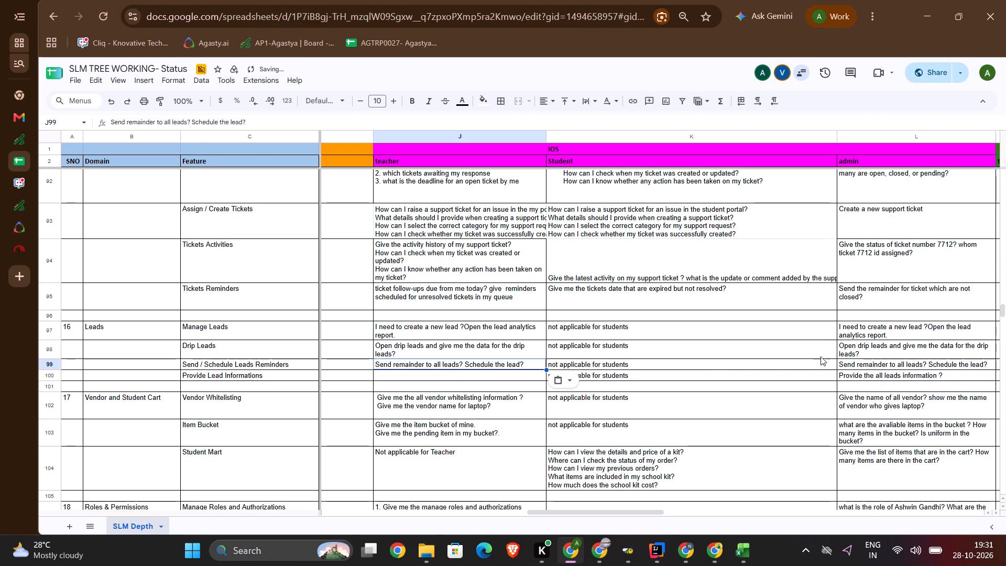
Copy the iOS admin question for Provide Lead Informations into that row's teacher cell.
{"action": "left_click", "coordinate": [854, 384]}
{"action": "left_click", "coordinate": [850, 381]}
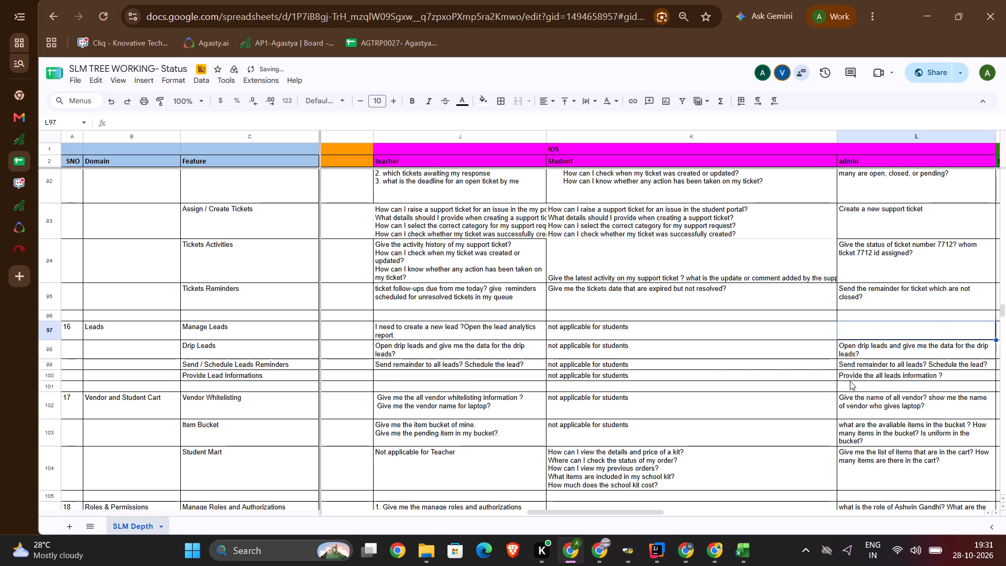
{"action": "left_click", "coordinate": [852, 377]}
{"action": "key", "text": "ctrl+c"}
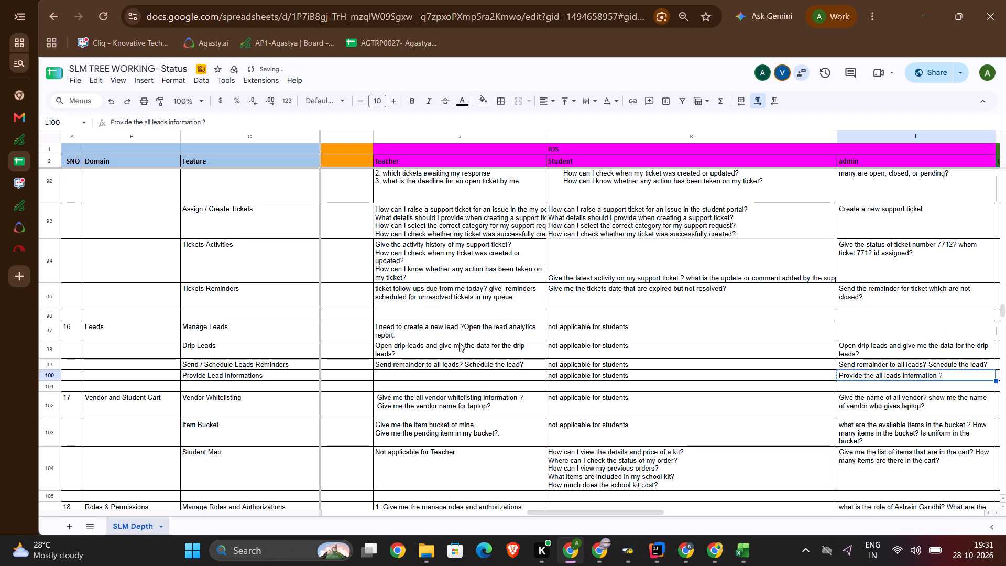
{"action": "left_click", "coordinate": [397, 373]}
{"action": "key", "text": "ctrl+v"}
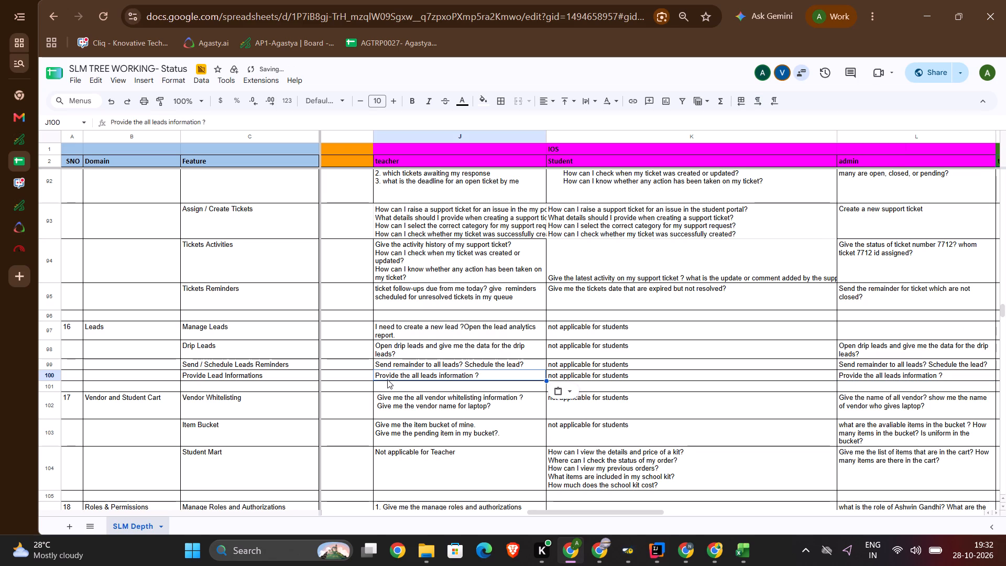
Reword the teacher question for Provide Lead Informations as "Give the all leads information ?".
{"action": "triple_click", "coordinate": [387, 379]}
{"action": "left_click", "coordinate": [394, 376]}
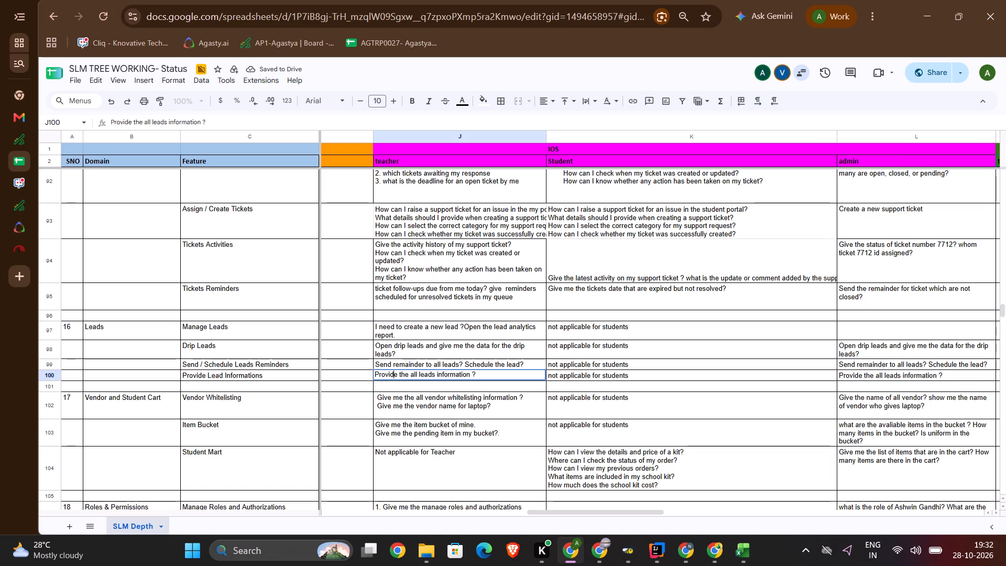
{"action": "key", "text": "Right"}
{"action": "key", "text": "BackSpace"}
{"action": "key", "text": "BackSpace"}
{"action": "key", "text": "BackSpace"}
{"action": "key", "text": "BackSpace"}
{"action": "key", "text": "BackSpace"}
{"action": "key", "text": "BackSpace"}
{"action": "key", "text": "BackSpace"}
{"action": "key", "text": "BackSpace"}
{"action": "key", "text": "BackSpace"}
{"action": "key", "text": "BackSpace"}
{"action": "key", "text": "BackSpace"}
{"action": "key", "text": "BackSpace"}
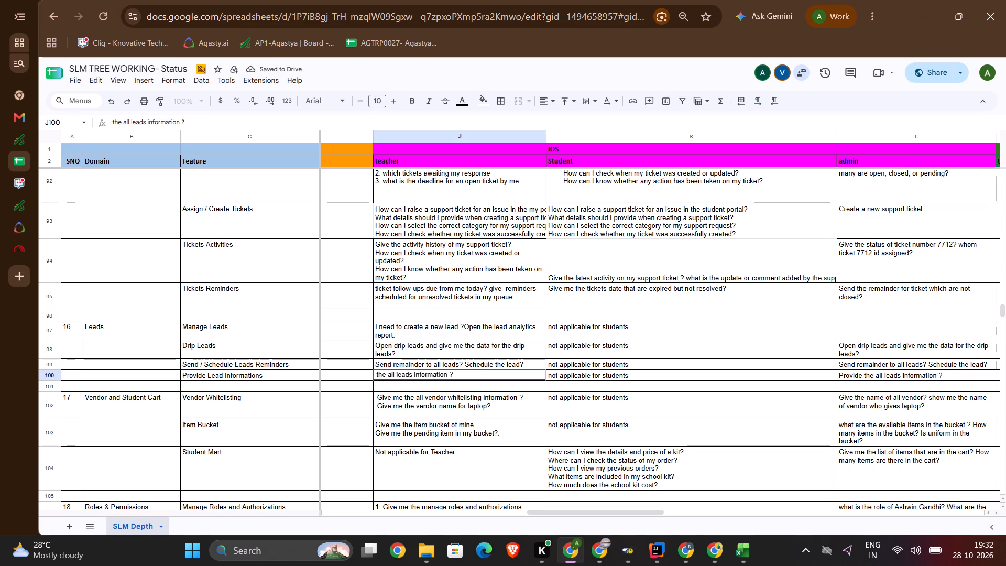
{"action": "type", "text": "Give"}
{"action": "key", "text": "space"}
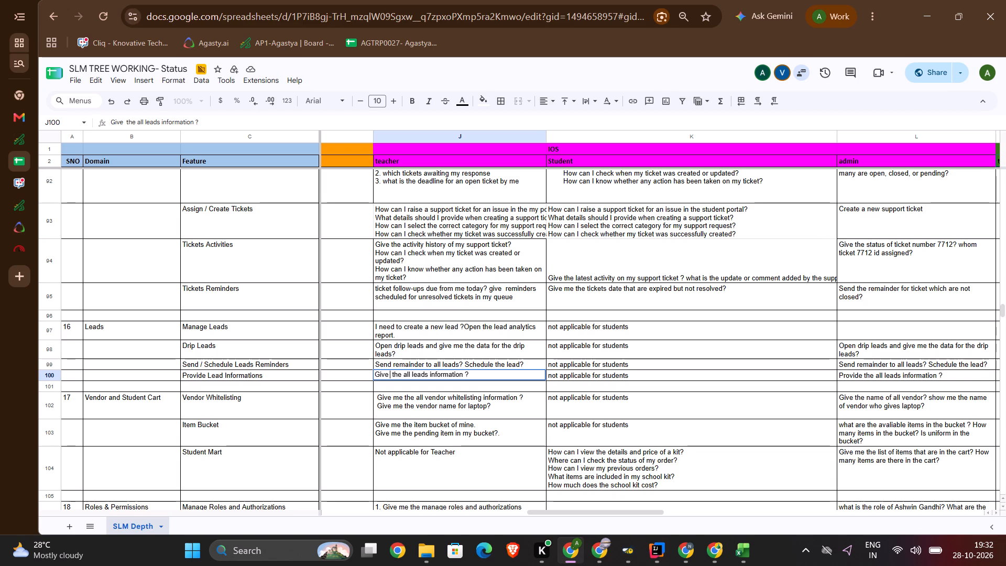
{"action": "key", "text": "BackSpace"}
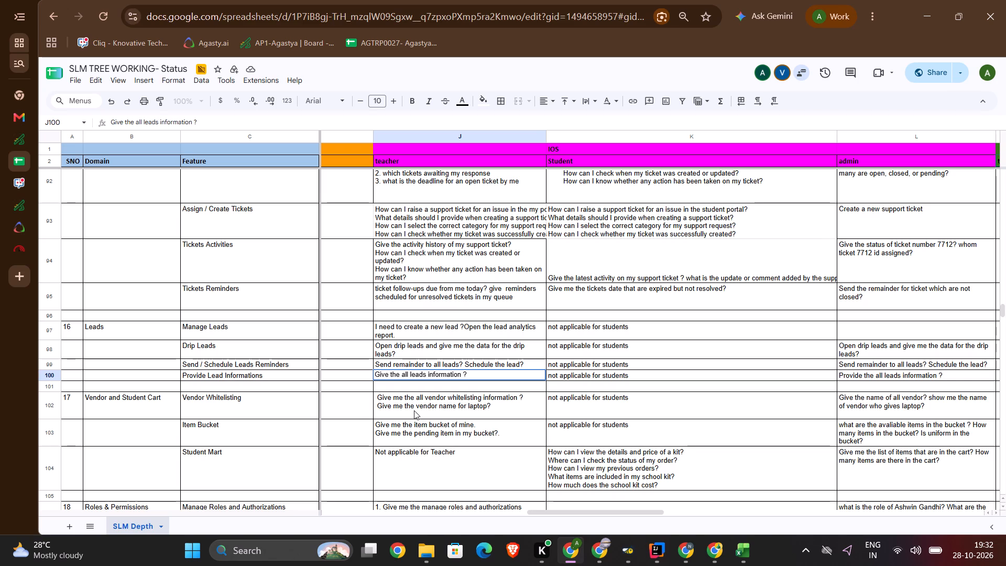
{"action": "left_click", "coordinate": [414, 410]}
Look through the iOS teacher column for features that still lack questions.
{"action": "scroll", "coordinate": [414, 410], "scroll_direction": "down", "scroll_amount": 5}
{"action": "scroll", "coordinate": [414, 410], "scroll_direction": "up", "scroll_amount": 2}
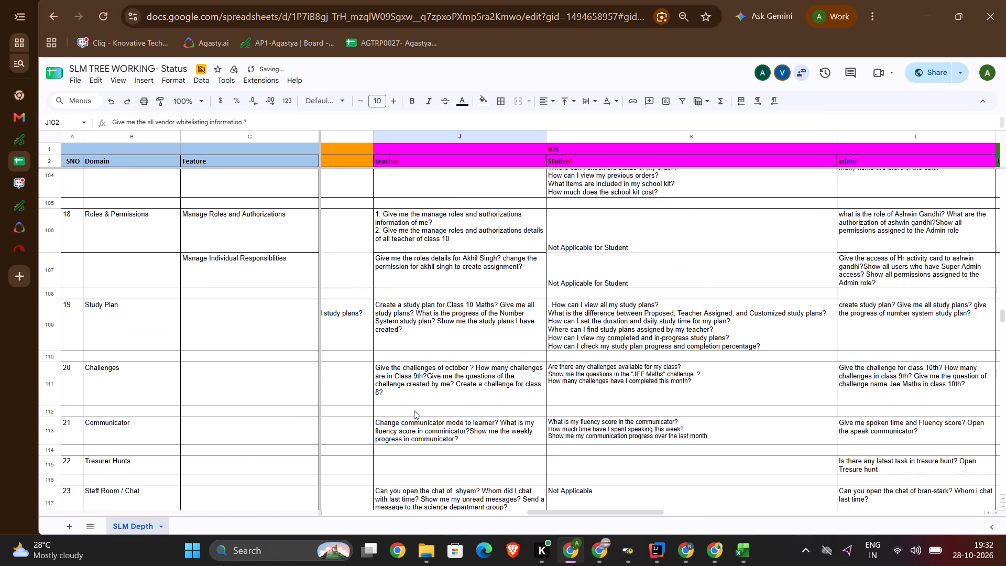
{"action": "scroll", "coordinate": [414, 410], "scroll_direction": "up", "scroll_amount": 5}
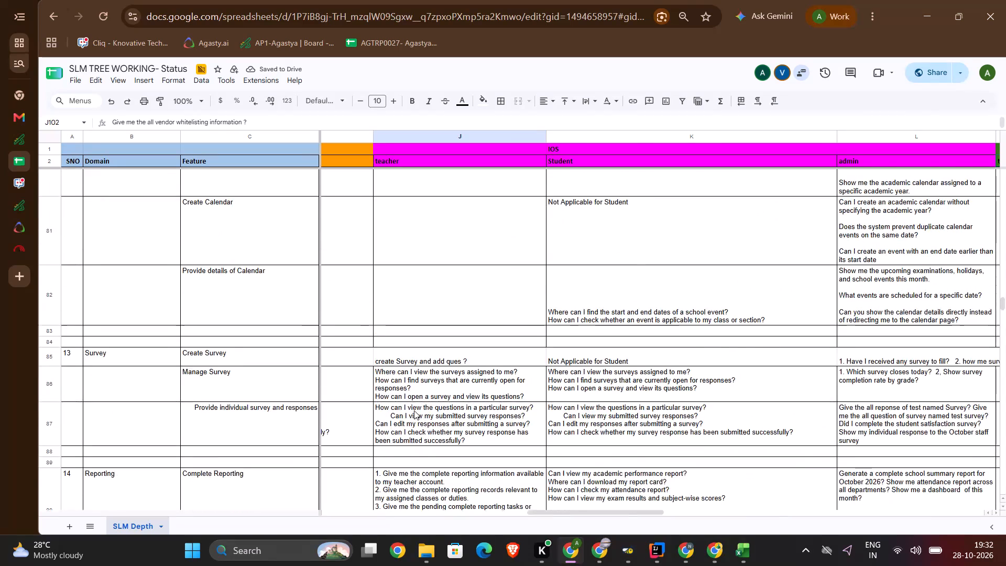
{"action": "scroll", "coordinate": [414, 410], "scroll_direction": "up", "scroll_amount": 1}
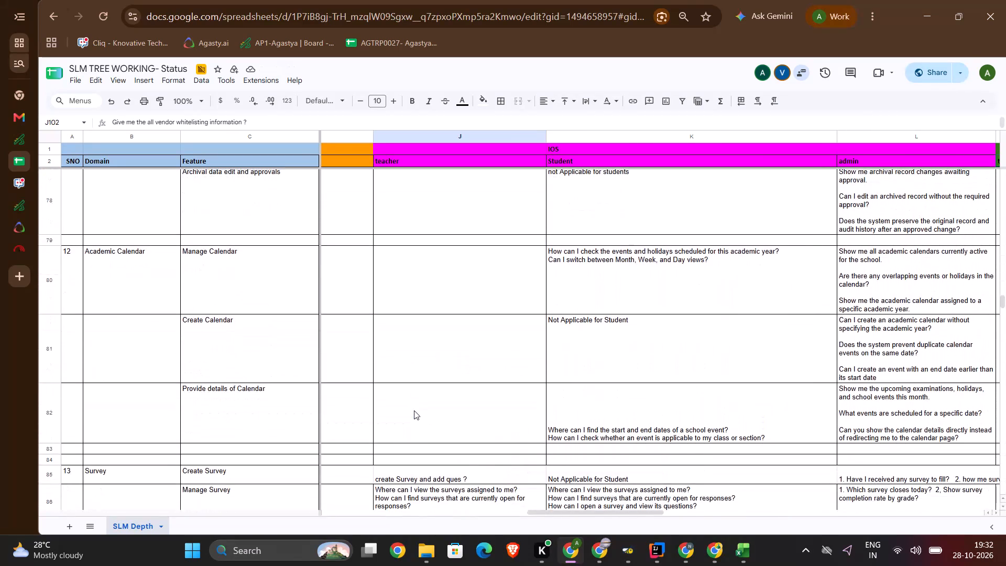
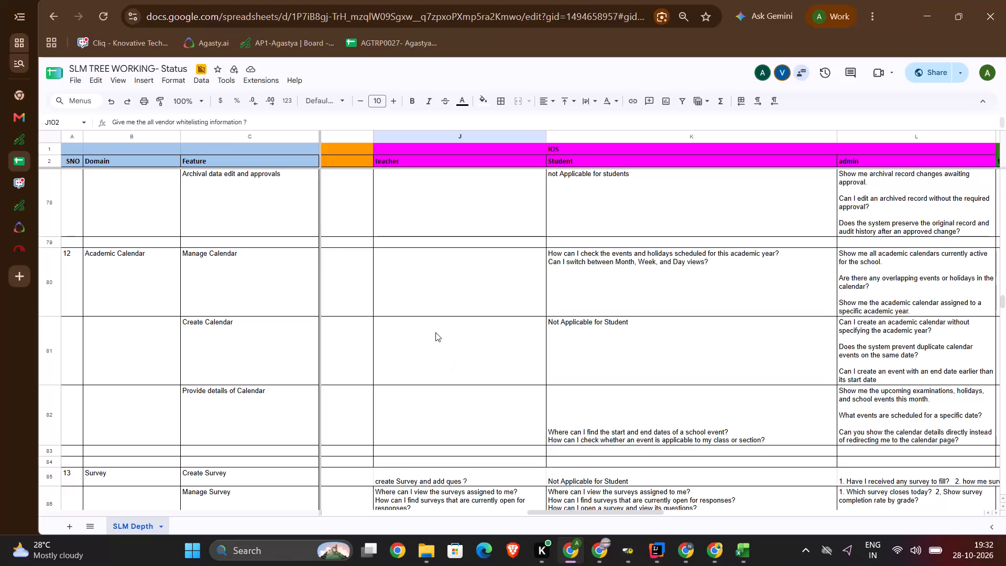
Look back up through the iOS teacher column from Academic Calendar to Visitor Inventory Checkin and Transport for features without questions.
{"action": "scroll", "coordinate": [435, 332], "scroll_direction": "up", "scroll_amount": 2}
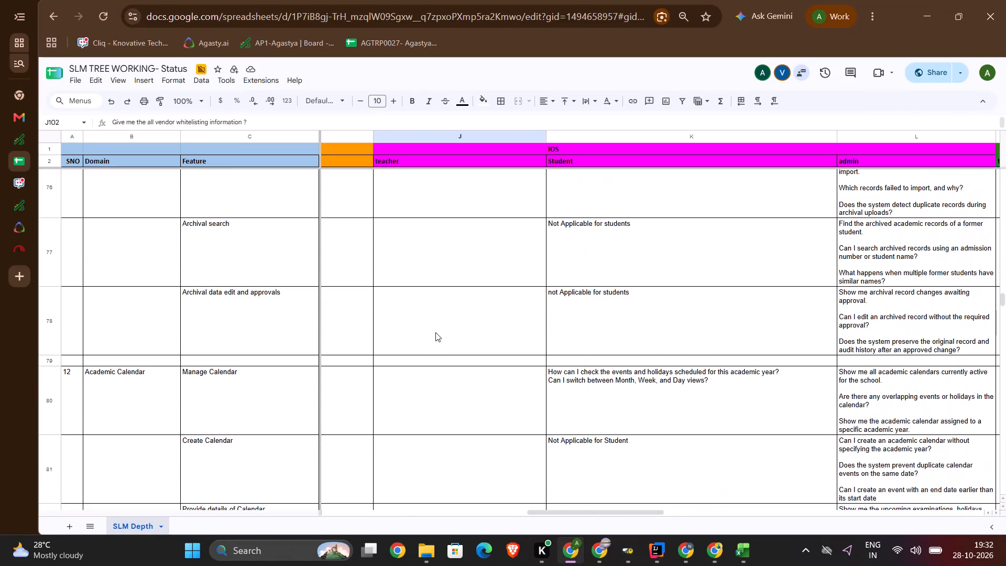
{"action": "scroll", "coordinate": [435, 332], "scroll_direction": "up", "scroll_amount": 6}
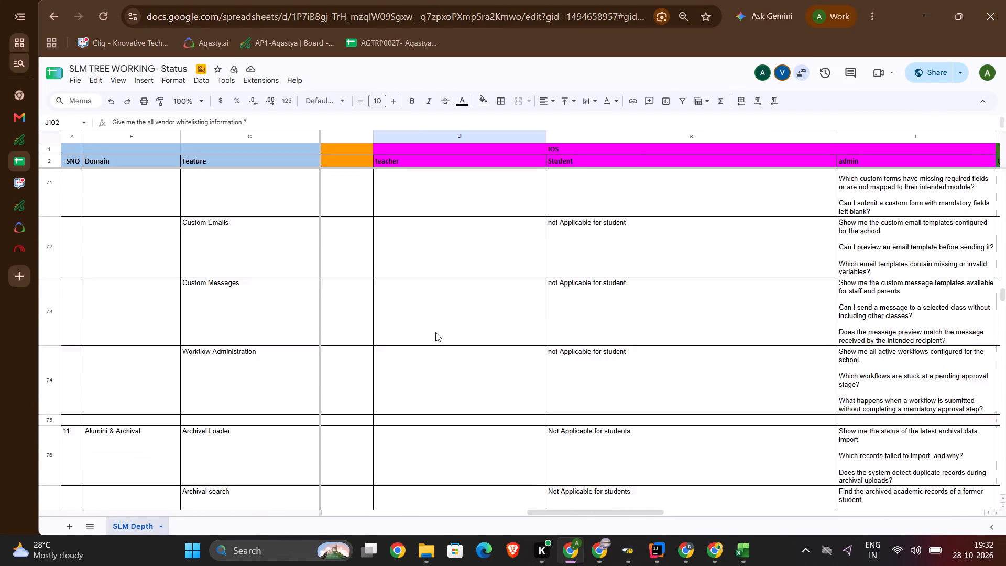
{"action": "scroll", "coordinate": [435, 332], "scroll_direction": "up", "scroll_amount": 6}
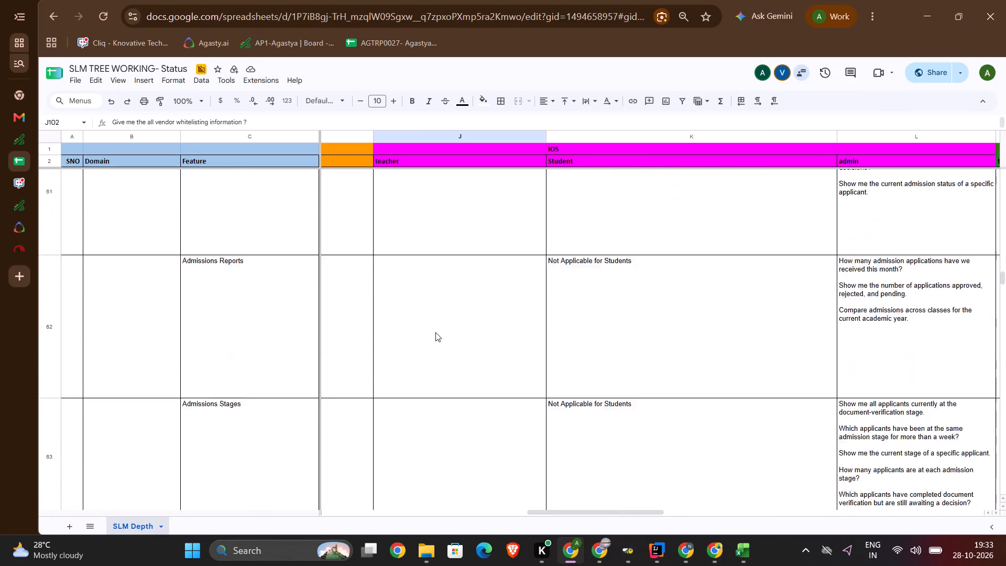
{"action": "scroll", "coordinate": [435, 332], "scroll_direction": "up", "scroll_amount": 4}
{"action": "scroll", "coordinate": [435, 332], "scroll_direction": "right", "scroll_amount": 5}
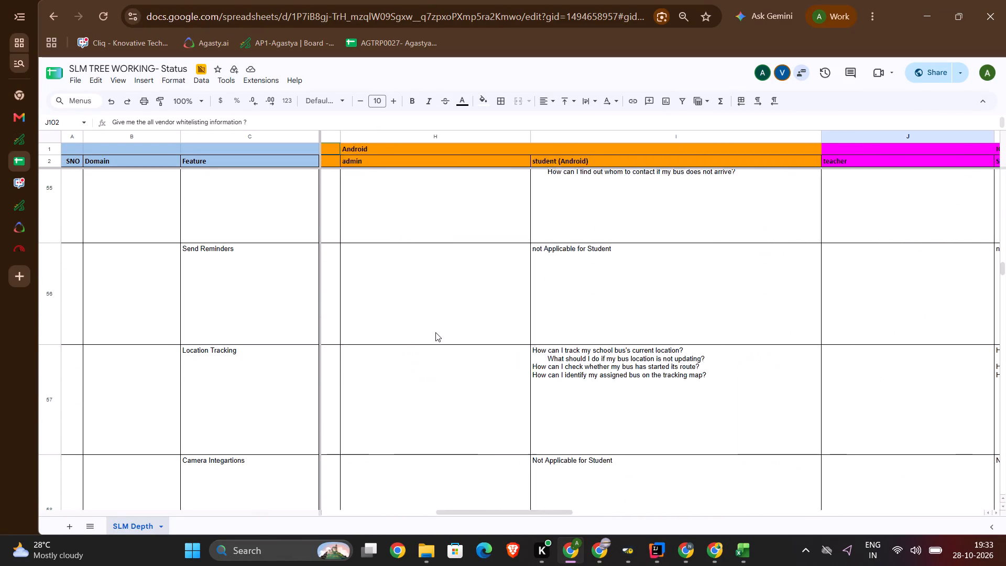
{"action": "scroll", "coordinate": [435, 332], "scroll_direction": "left", "scroll_amount": 3}
{"action": "scroll", "coordinate": [308, 328], "scroll_direction": "up", "scroll_amount": 1}
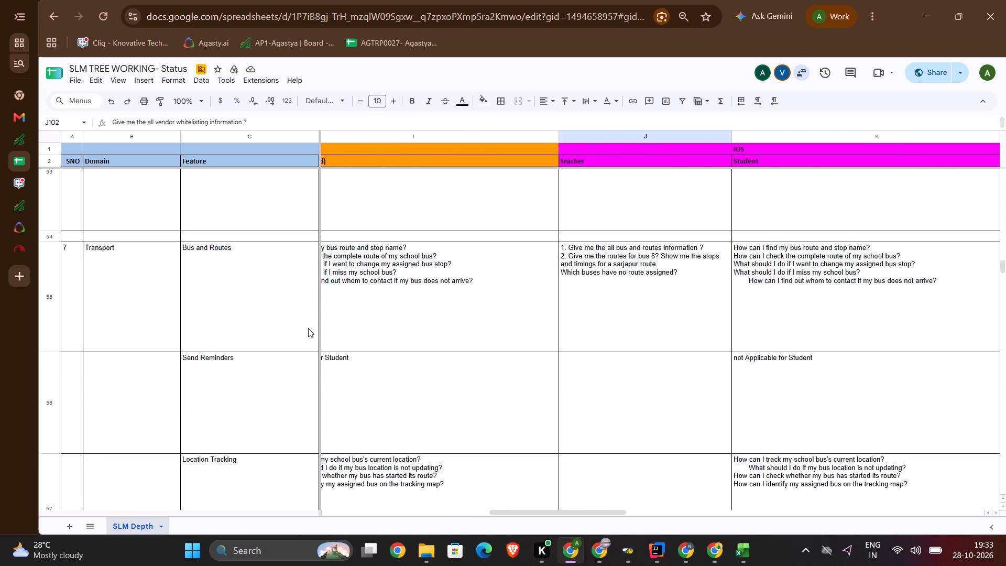
{"action": "scroll", "coordinate": [308, 328], "scroll_direction": "up", "scroll_amount": 1}
{"action": "scroll", "coordinate": [528, 329], "scroll_direction": "up", "scroll_amount": 2}
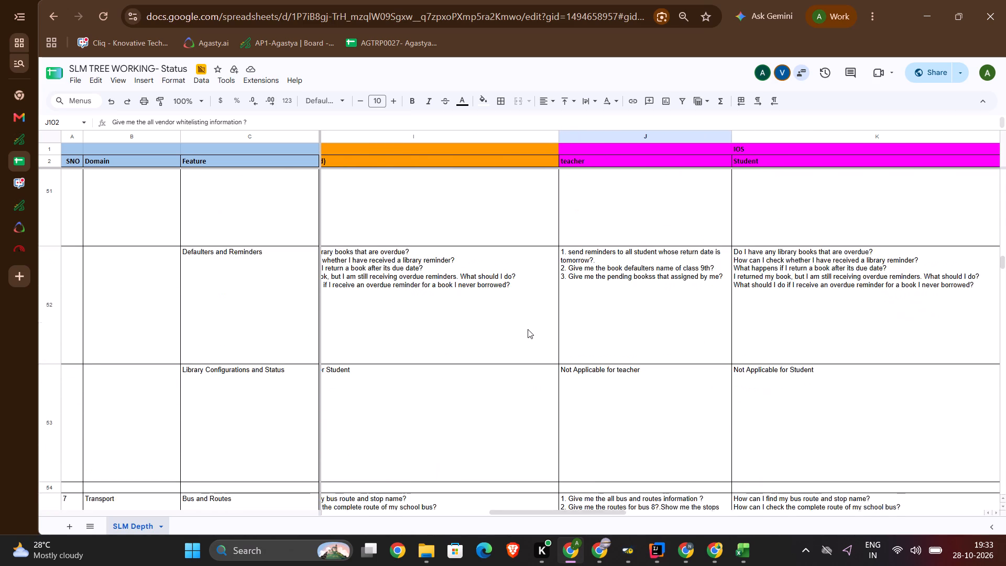
{"action": "scroll", "coordinate": [528, 329], "scroll_direction": "up", "scroll_amount": 7}
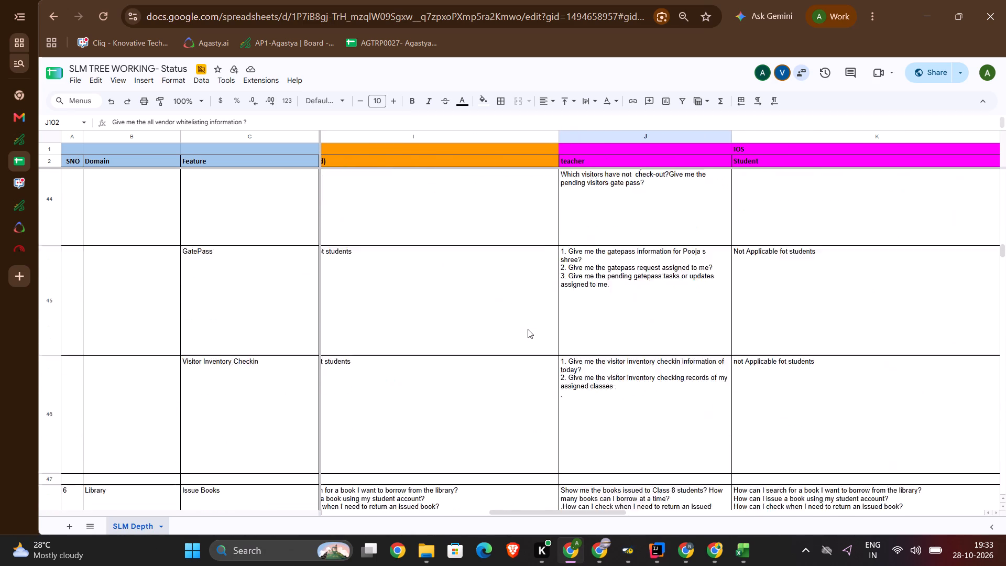
{"action": "scroll", "coordinate": [528, 329], "scroll_direction": "up", "scroll_amount": 1}
{"action": "scroll", "coordinate": [528, 329], "scroll_direction": "down", "scroll_amount": 8}
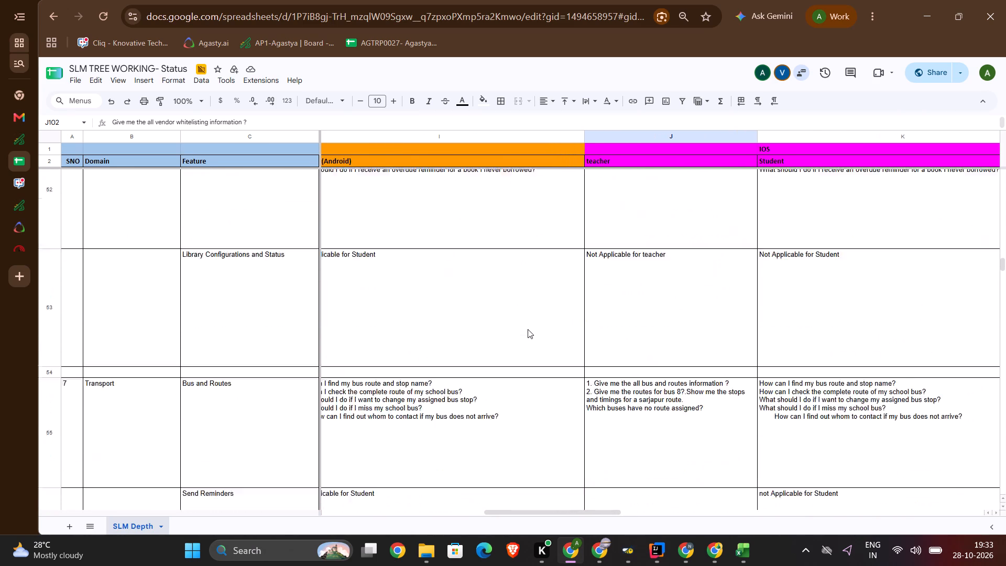
{"action": "scroll", "coordinate": [528, 329], "scroll_direction": "down", "scroll_amount": 5}
{"action": "scroll", "coordinate": [528, 329], "scroll_direction": "up", "scroll_amount": 1}
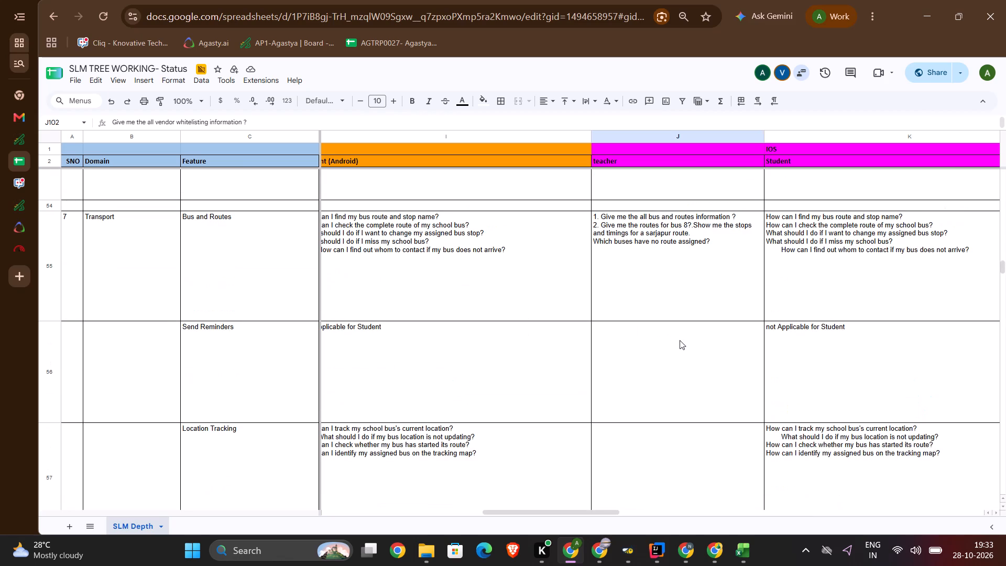
Copy the iOS admin questions for the Transport feature Send Reminders into that row's empty iOS teacher cell.
{"action": "left_click", "coordinate": [678, 344]}
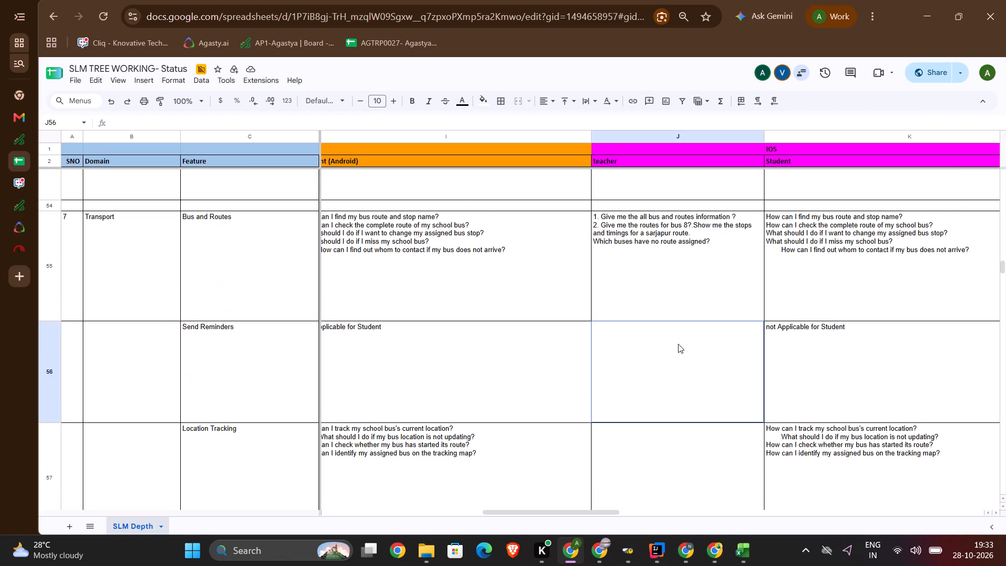
{"action": "triple_click", "coordinate": [638, 330]}
{"action": "left_click", "coordinate": [638, 330]}
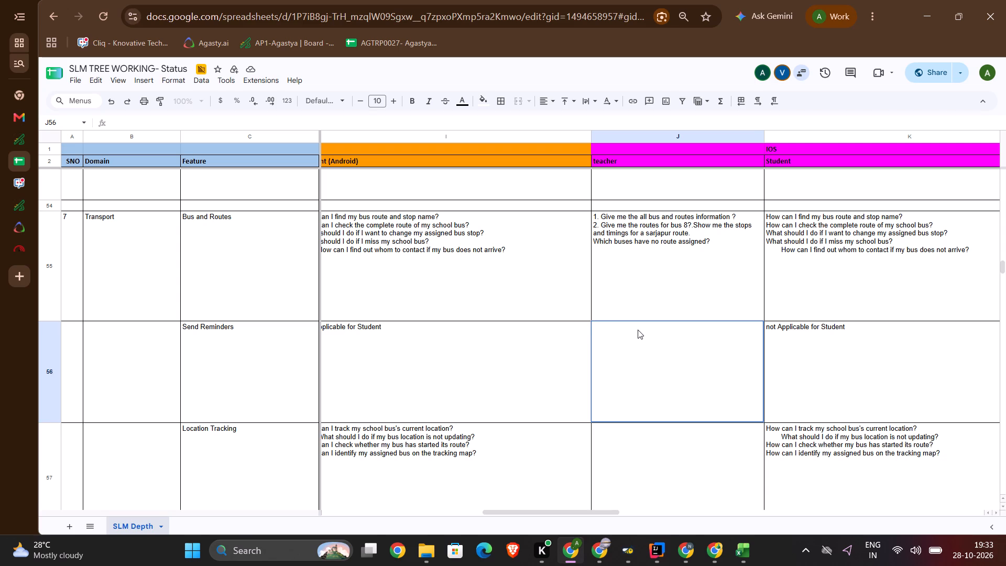
{"action": "left_click", "coordinate": [625, 325]}
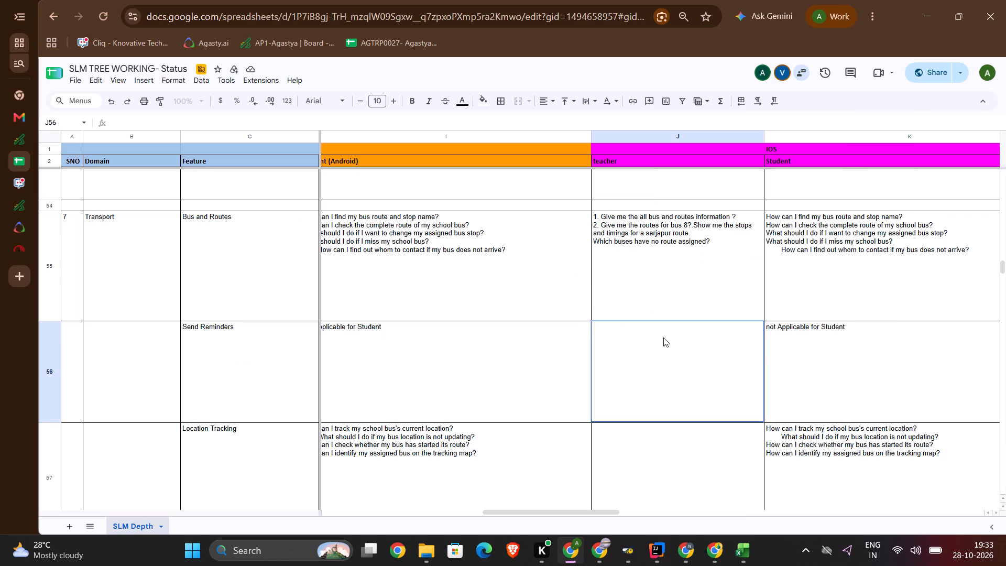
{"action": "scroll", "coordinate": [663, 338], "scroll_direction": "left", "scroll_amount": 3}
{"action": "left_click", "coordinate": [799, 362]}
{"action": "scroll", "coordinate": [799, 362], "scroll_direction": "left", "scroll_amount": 2}
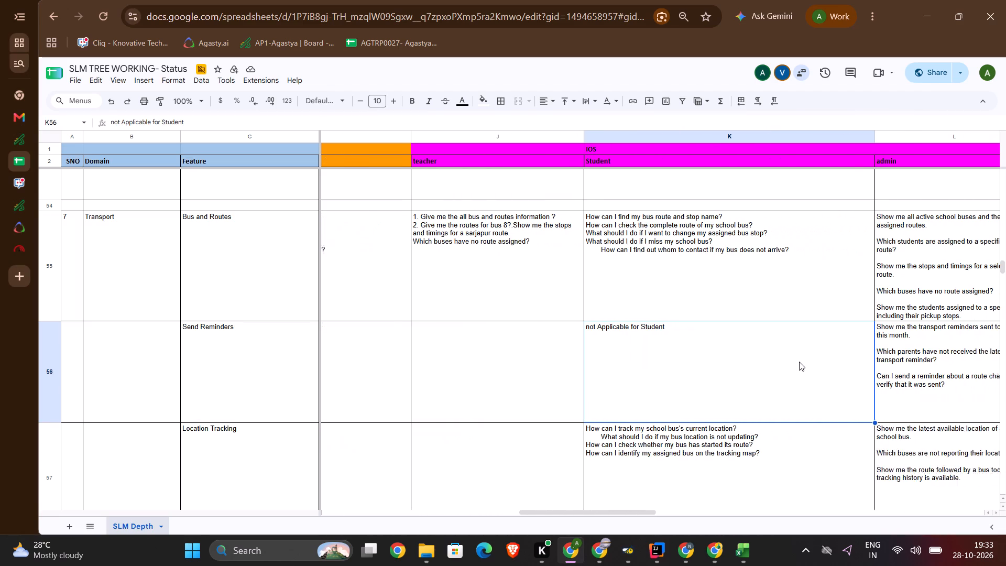
{"action": "scroll", "coordinate": [799, 362], "scroll_direction": "left", "scroll_amount": 1}
{"action": "left_click", "coordinate": [886, 355]}
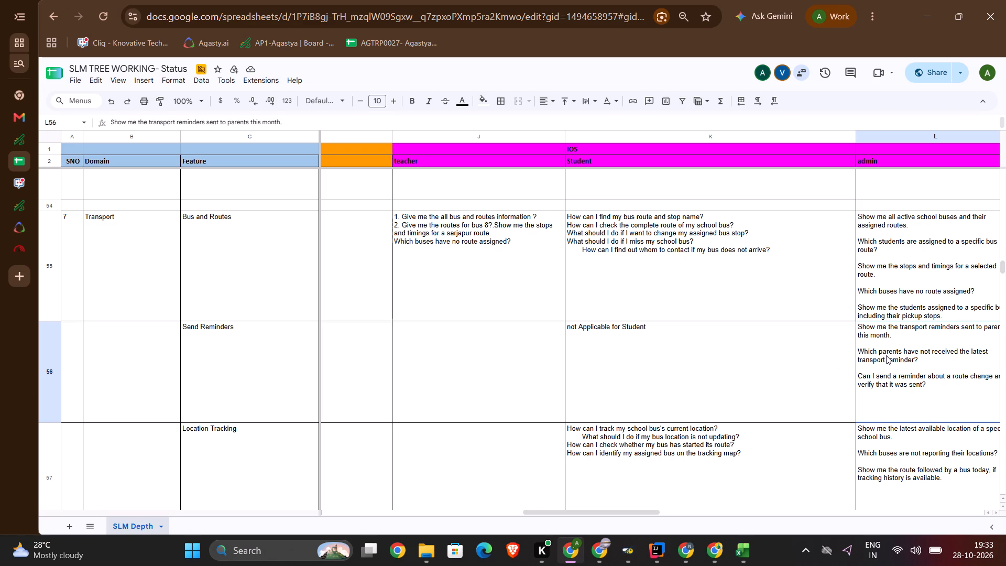
{"action": "key", "text": "ctrl+c"}
{"action": "key", "text": "ctrl+c"}
{"action": "left_click", "coordinate": [489, 326]}
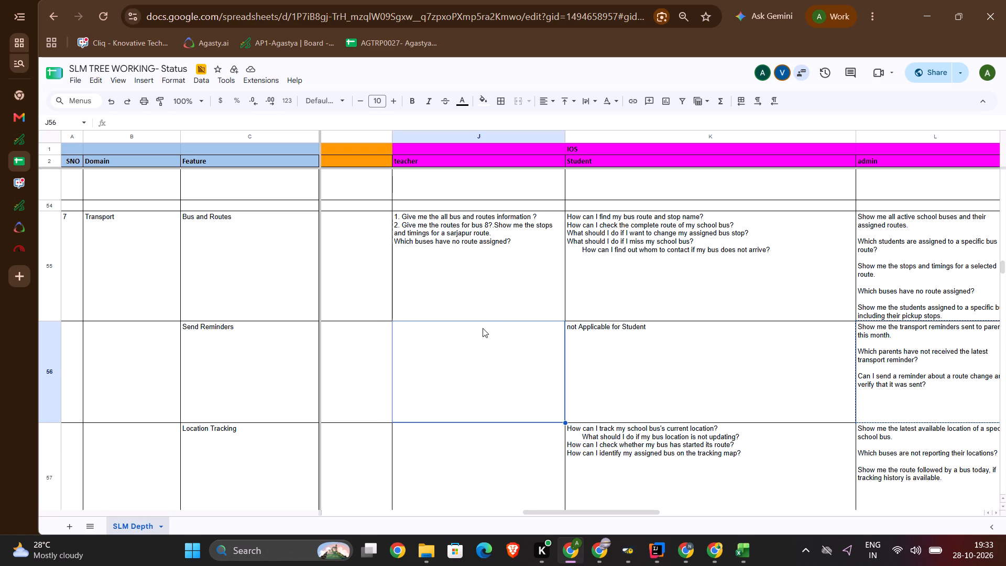
{"action": "key", "text": "ctrl+v"}
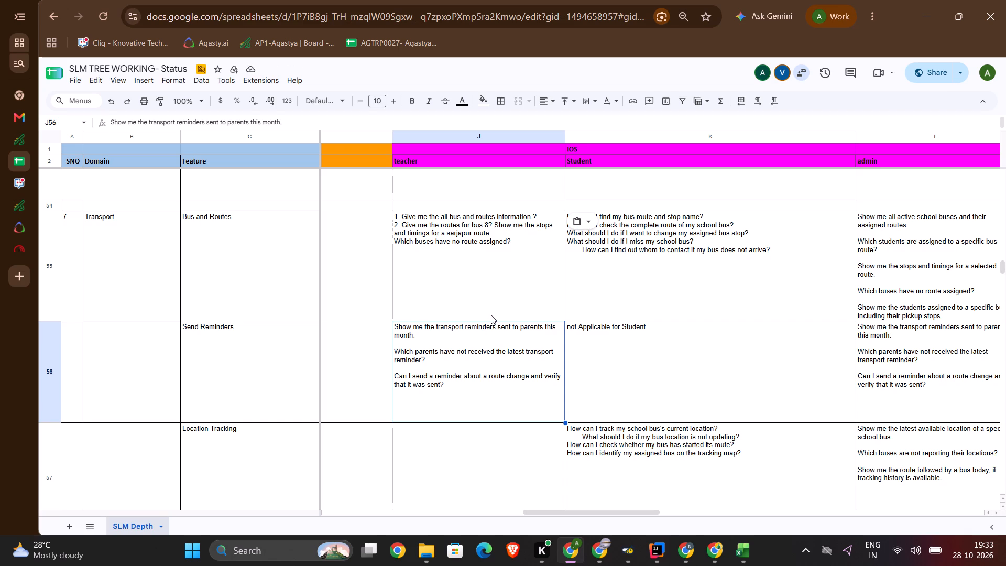
Remove the blank lines between the three questions in the iOS teacher cell for Send Reminders.
{"action": "left_click_drag", "start_coordinate": [491, 315], "coordinate": [486, 331]}
{"action": "left_click", "coordinate": [427, 356]}
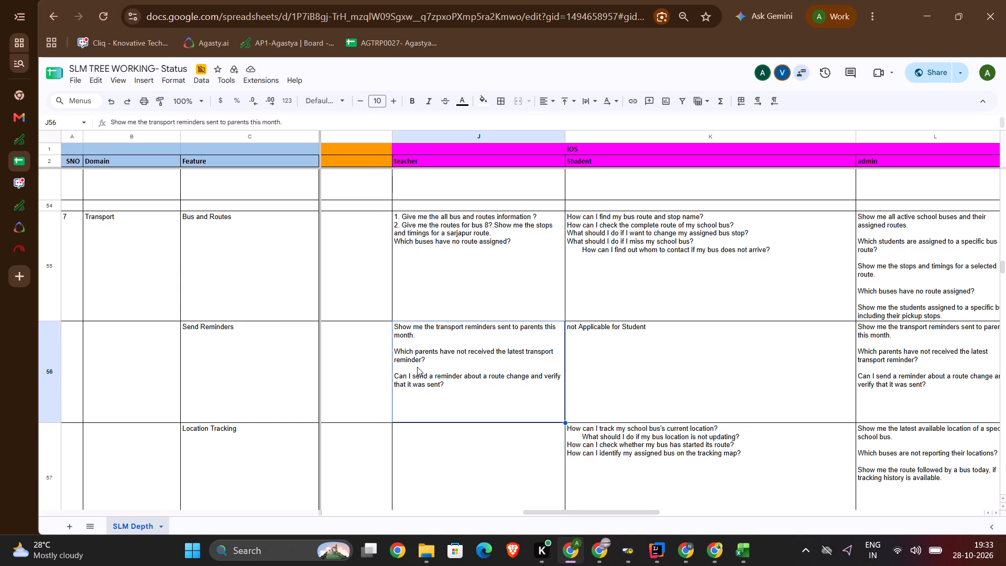
{"action": "triple_click", "coordinate": [417, 367]}
{"action": "left_click", "coordinate": [417, 367]}
{"action": "left_click", "coordinate": [428, 351]}
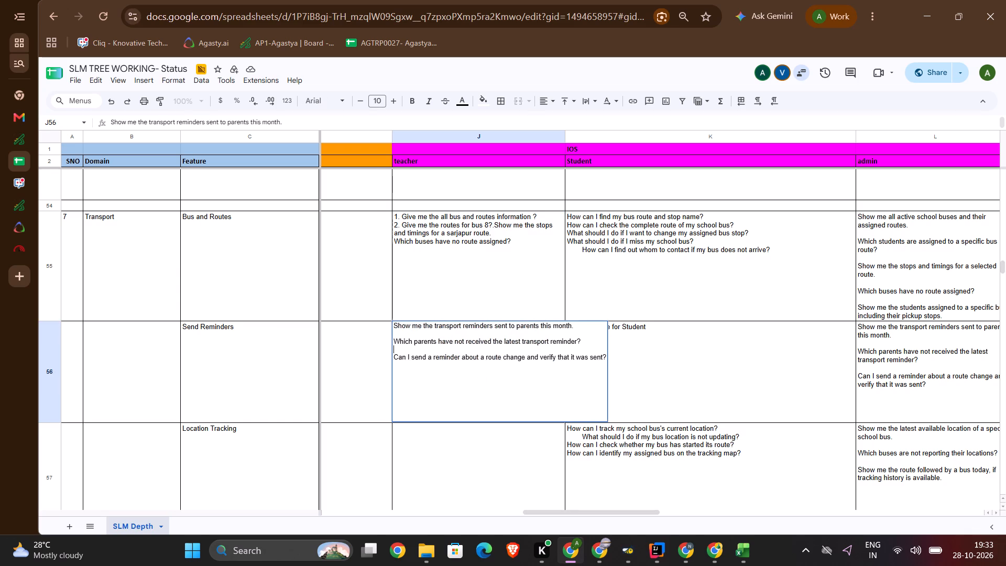
{"action": "key", "text": "backslash"}
{"action": "key", "text": "BackSpace"}
{"action": "key", "text": "BackSpace"}
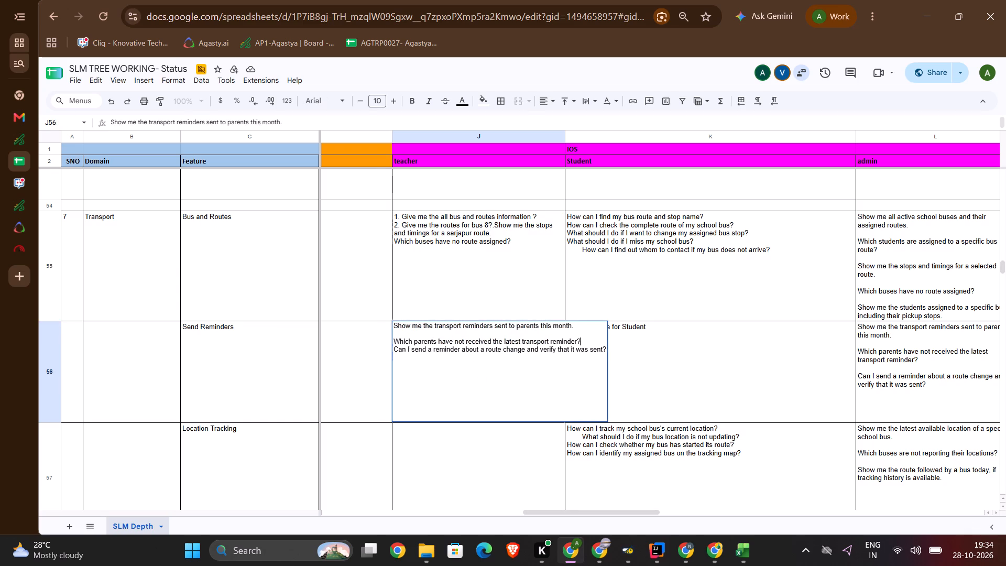
{"action": "key", "text": "Up"}
{"action": "key", "text": "BackSpace"}
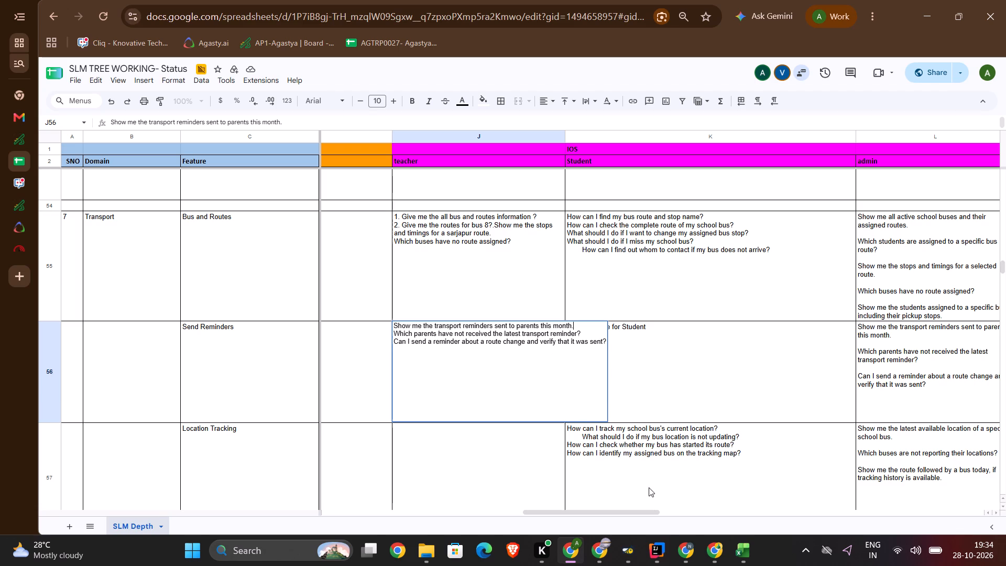
{"action": "left_click", "coordinate": [646, 463]}
Copy the full text of the iOS admin questions for Location Tracking from inside their cell.
{"action": "scroll", "coordinate": [686, 446], "scroll_direction": "left", "scroll_amount": 2}
{"action": "triple_click", "coordinate": [749, 464]}
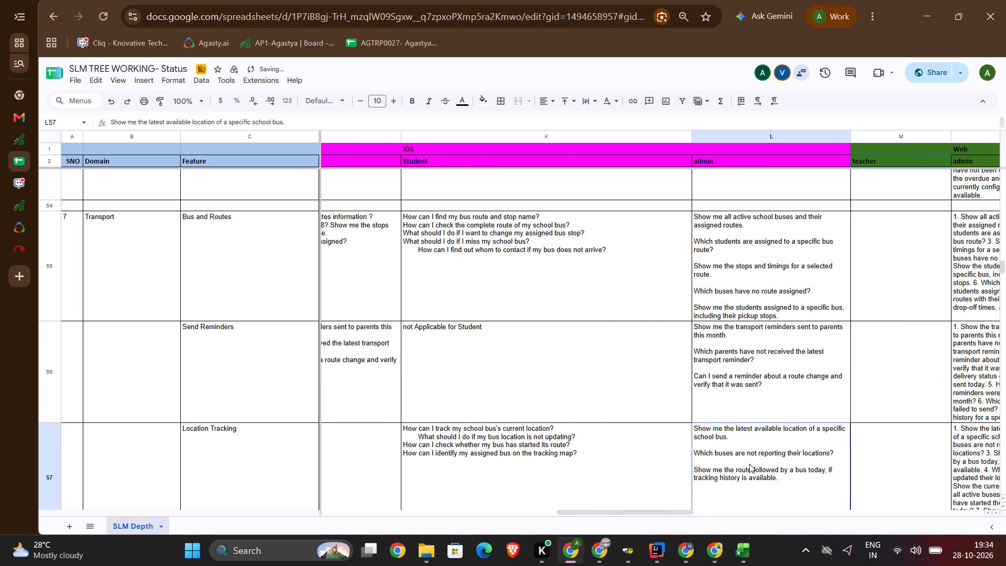
{"action": "double_click", "coordinate": [749, 464]}
{"action": "triple_click", "coordinate": [749, 438]}
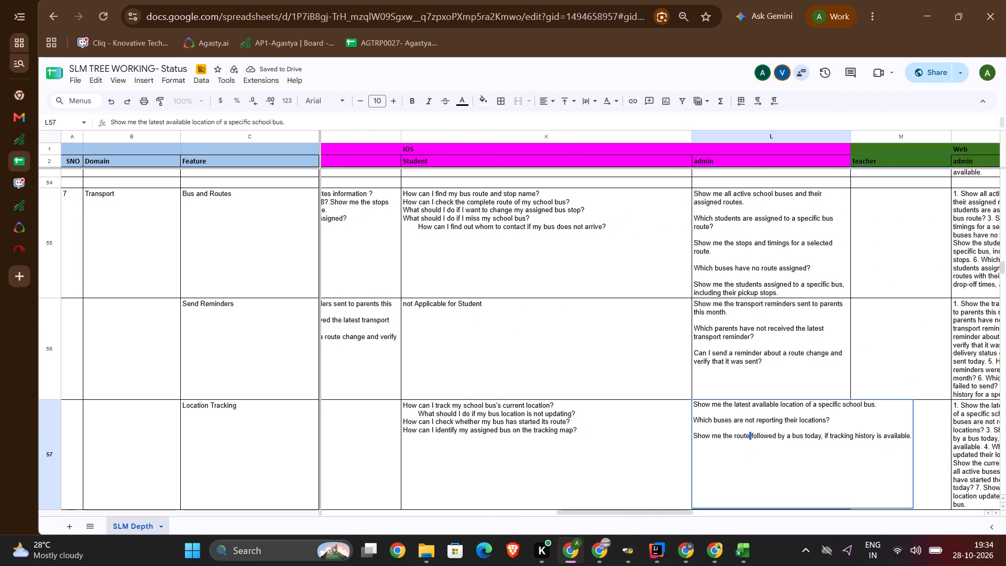
{"action": "key", "text": "ctrl+a"}
{"action": "key", "text": "ctrl+c"}
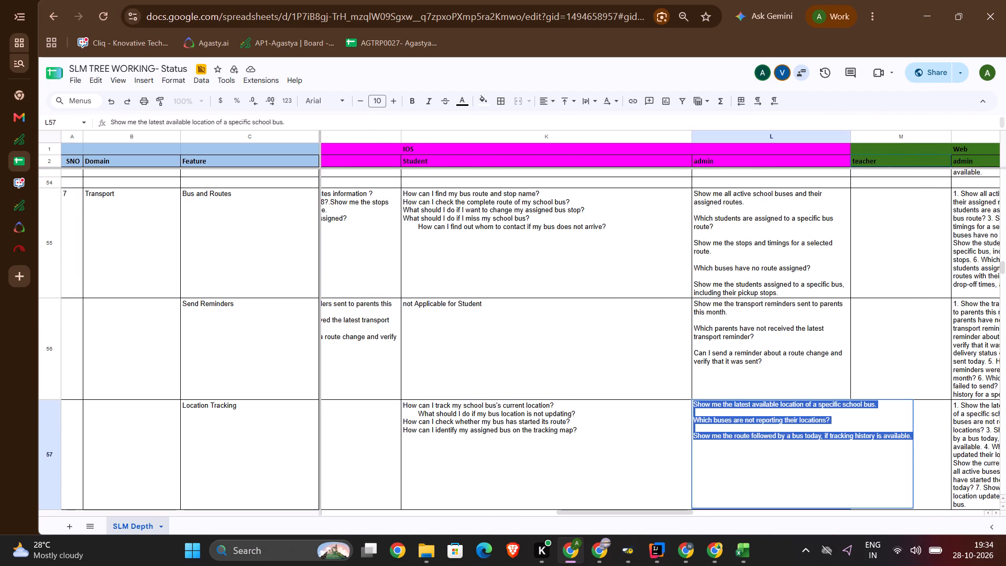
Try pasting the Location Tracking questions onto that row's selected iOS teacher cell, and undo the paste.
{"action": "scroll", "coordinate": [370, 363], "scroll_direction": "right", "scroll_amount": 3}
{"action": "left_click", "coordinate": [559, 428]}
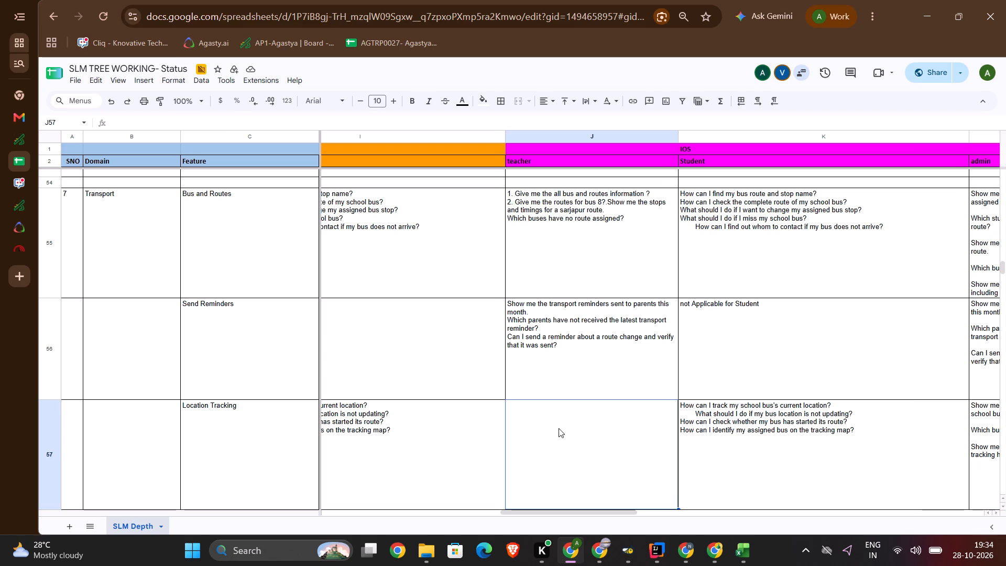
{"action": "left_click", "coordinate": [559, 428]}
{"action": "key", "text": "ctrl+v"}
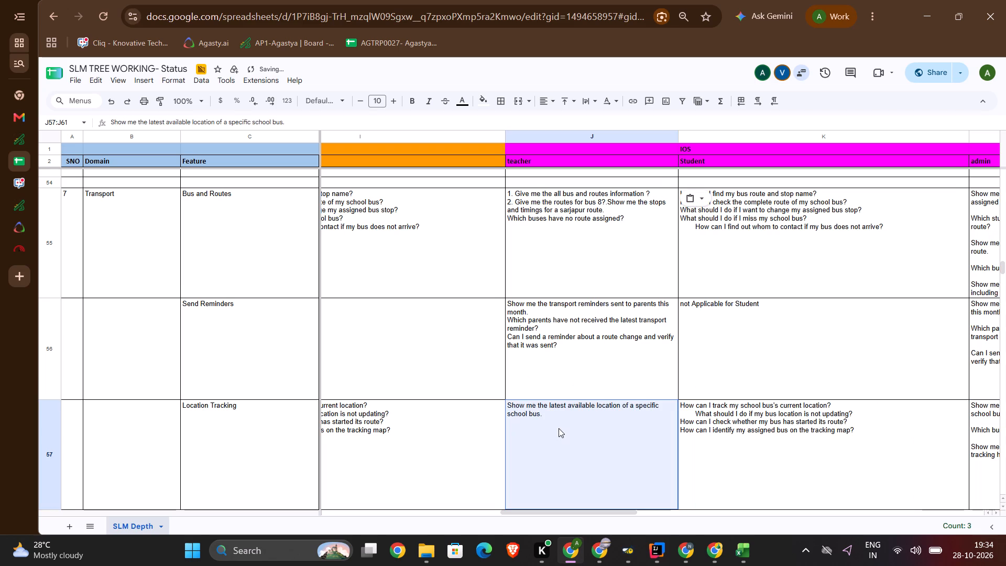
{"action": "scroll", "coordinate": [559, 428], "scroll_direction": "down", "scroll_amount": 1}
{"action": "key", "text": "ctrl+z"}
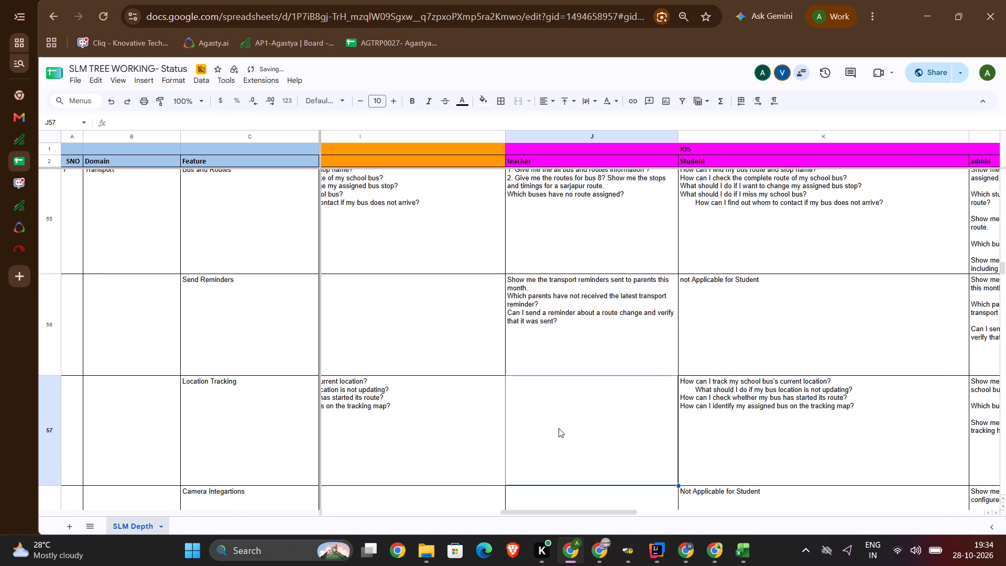
Paste the copied Location Tracking questions as text inside that row's single iOS teacher cell.
{"action": "triple_click", "coordinate": [576, 386]}
{"action": "left_click", "coordinate": [576, 386]}
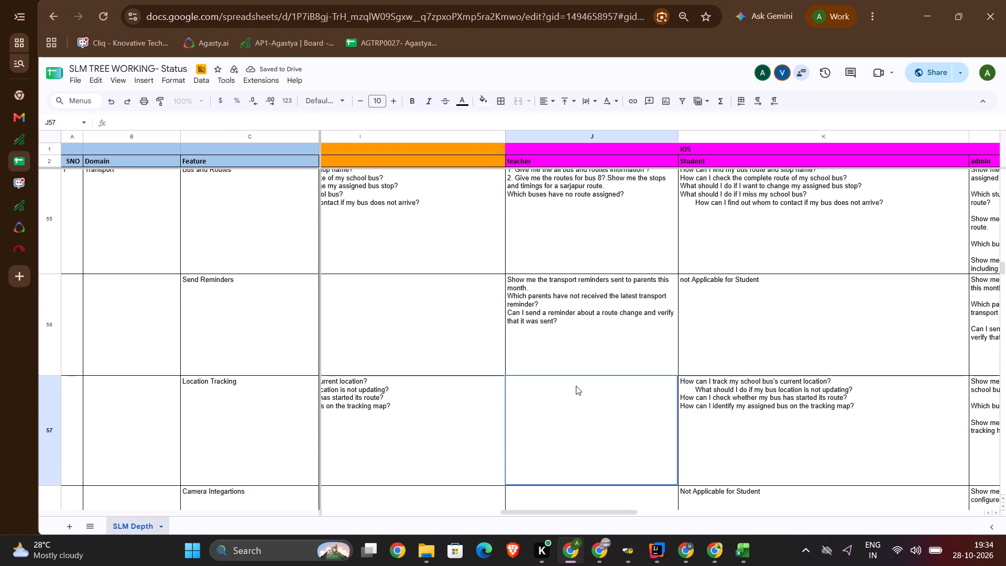
{"action": "left_click", "coordinate": [556, 387]}
{"action": "left_click", "coordinate": [556, 384]}
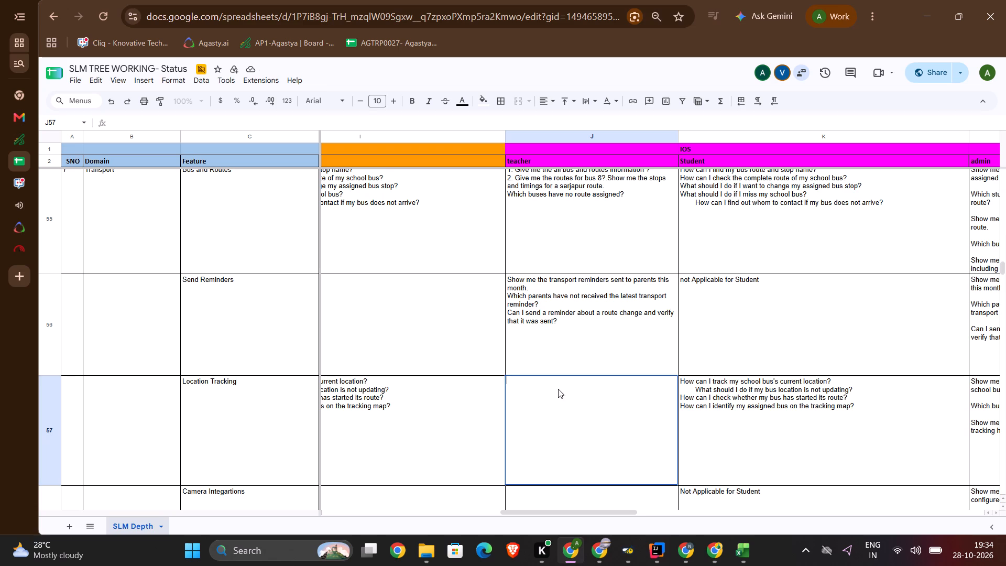
{"action": "key", "text": "ctrl+v"}
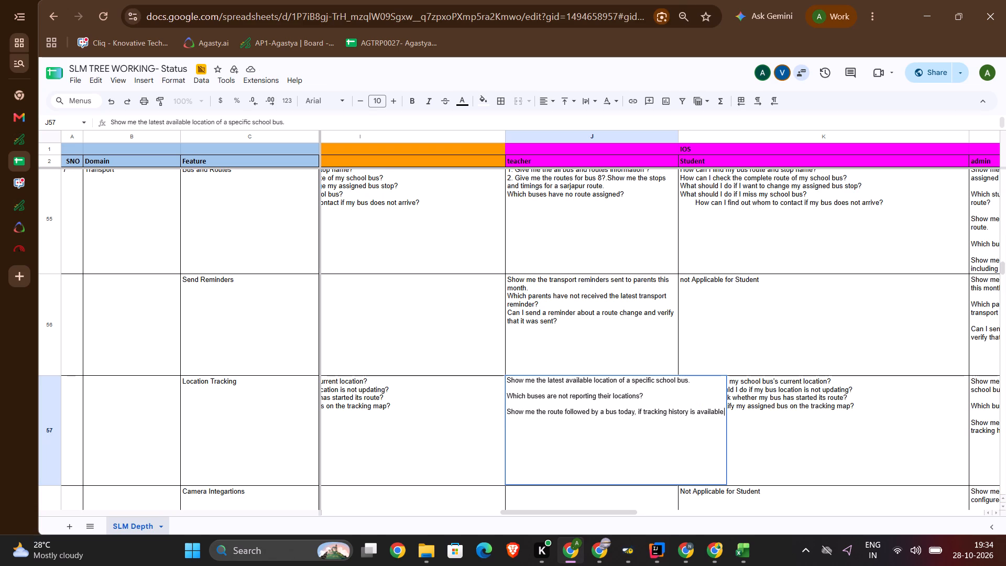
Reword the first Location Tracking teacher question as "Give me the latest available location of a specific school bus.".
{"action": "left_click", "coordinate": [525, 381]}
{"action": "left_click_drag", "start_coordinate": [525, 381], "coordinate": [499, 382]}
{"action": "type", "text": "Guve"}
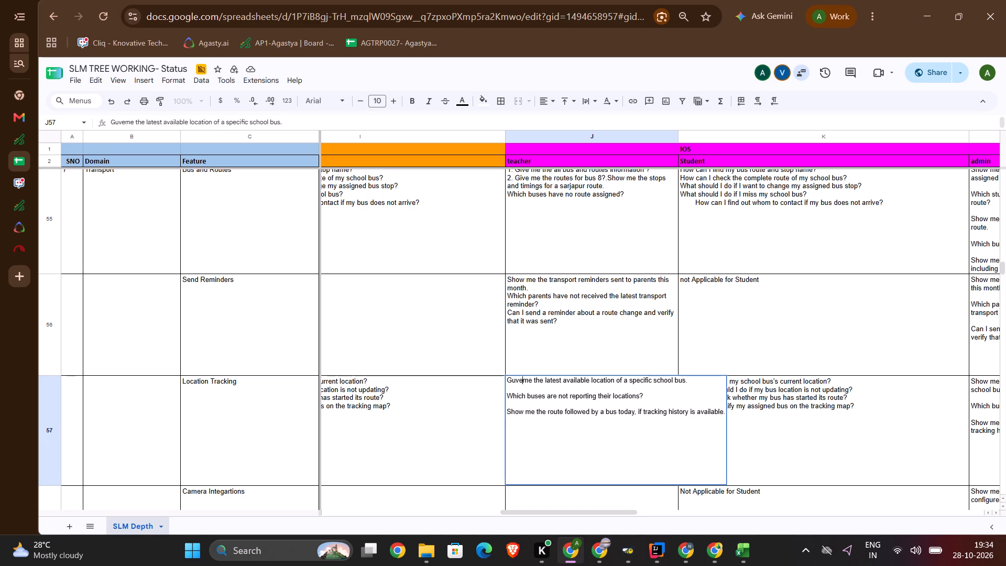
{"action": "key", "text": "BackSpace"}
{"action": "key", "text": "BackSpace"}
{"action": "key", "text": "BackSpace"}
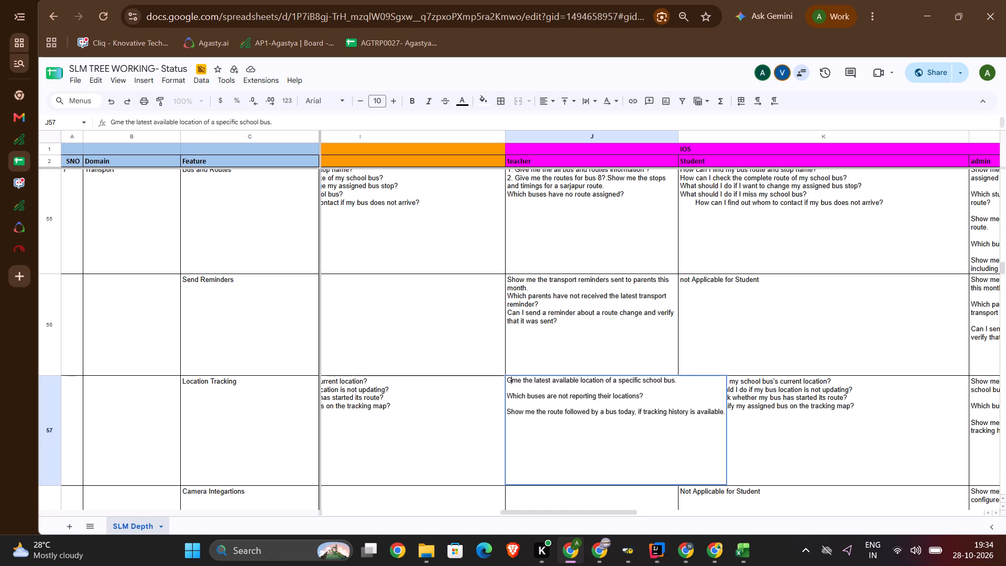
{"action": "type", "text": "ive"}
{"action": "key", "text": "space"}
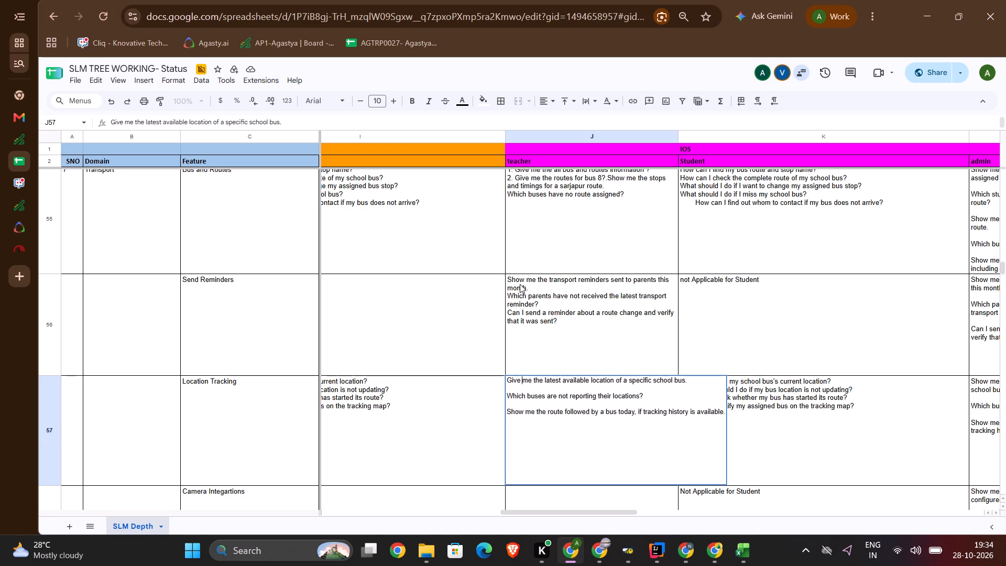
Open the iOS teacher cell for Send Reminders for editing at its first question.
{"action": "triple_click", "coordinate": [521, 281]}
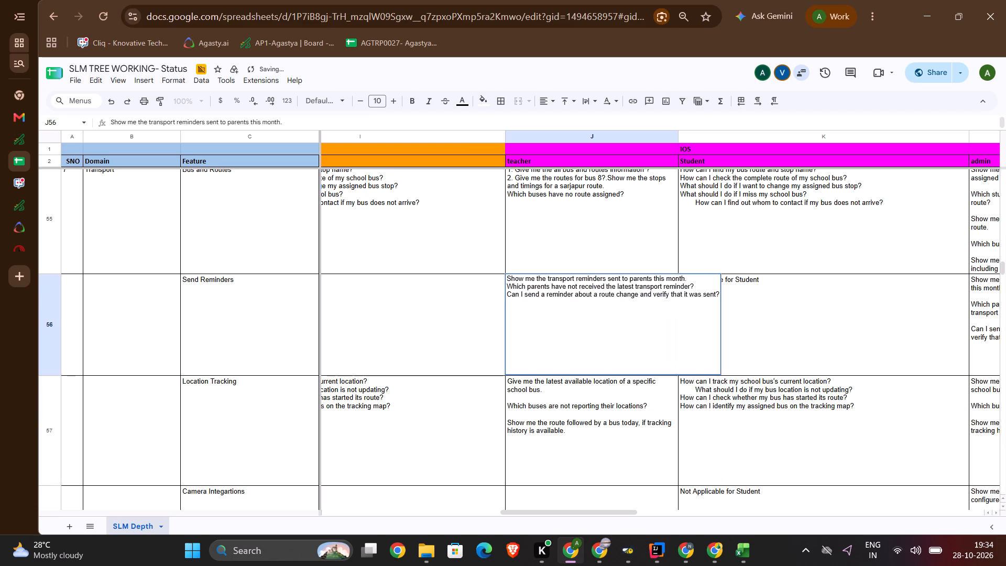
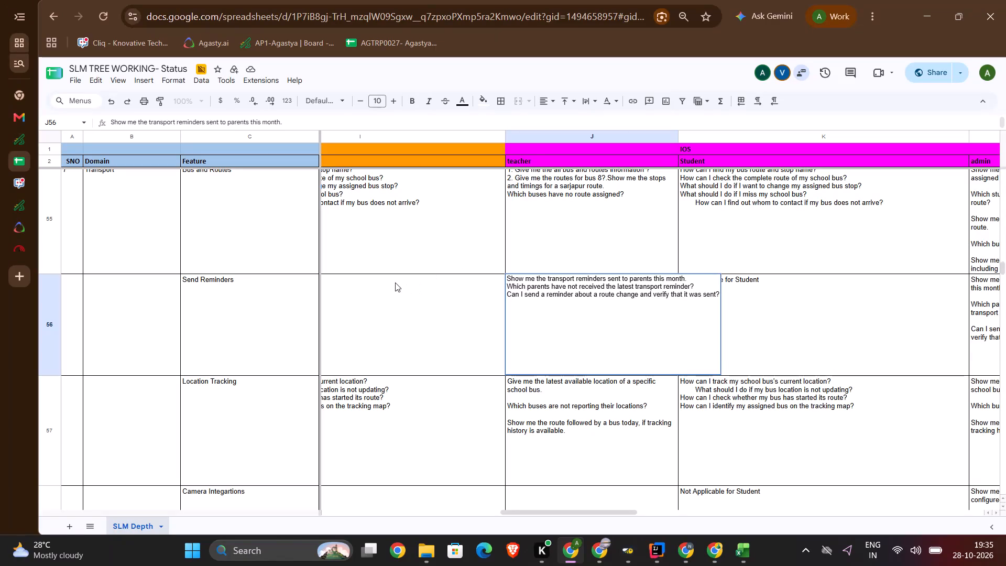
Leave the Send Reminders cell and examine the Android and iOS columns from Send Reminders down to Bus Compliances for missing questions.
{"action": "left_click", "coordinate": [380, 287]}
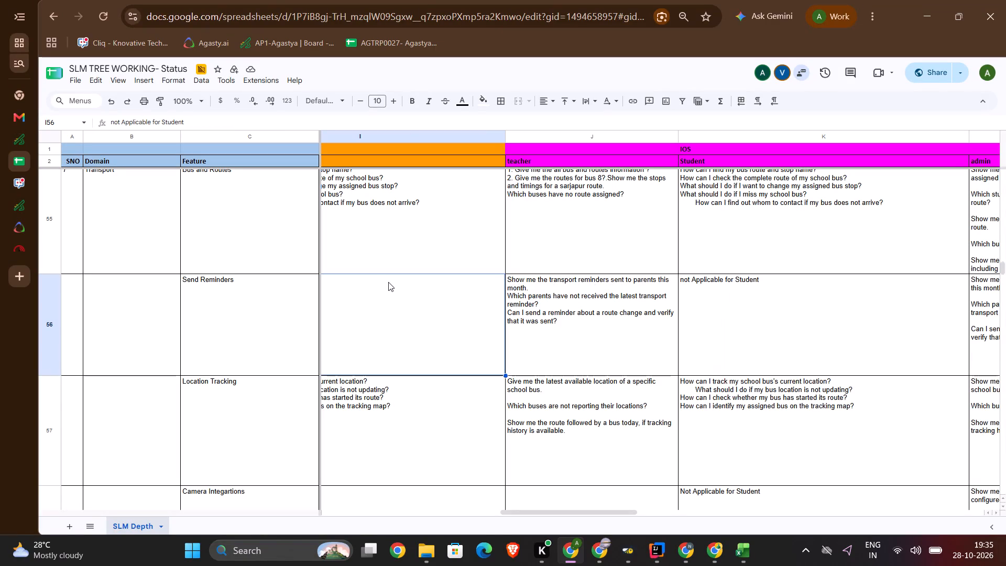
{"action": "scroll", "coordinate": [388, 282], "scroll_direction": "right", "scroll_amount": 1}
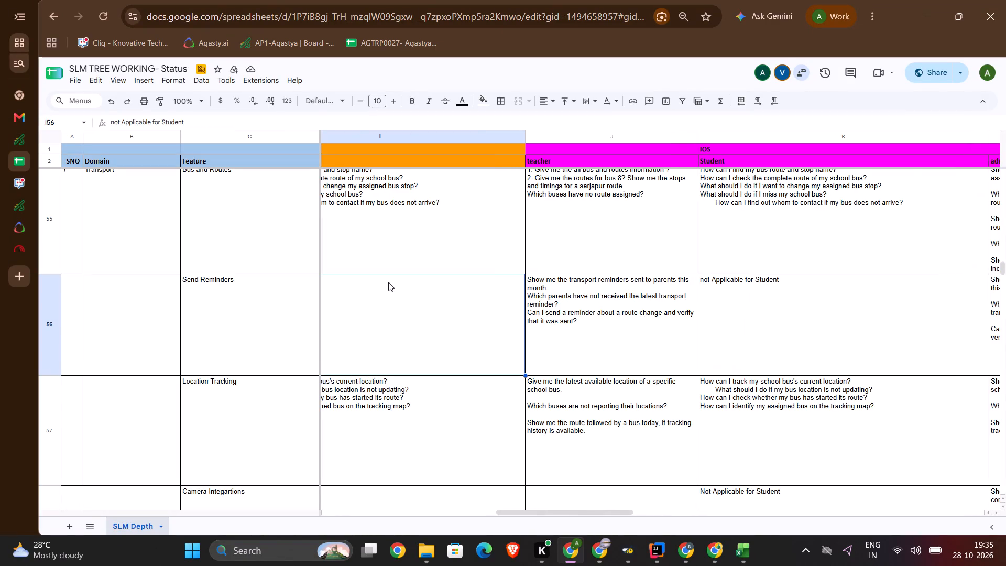
{"action": "scroll", "coordinate": [388, 282], "scroll_direction": "right", "scroll_amount": 1}
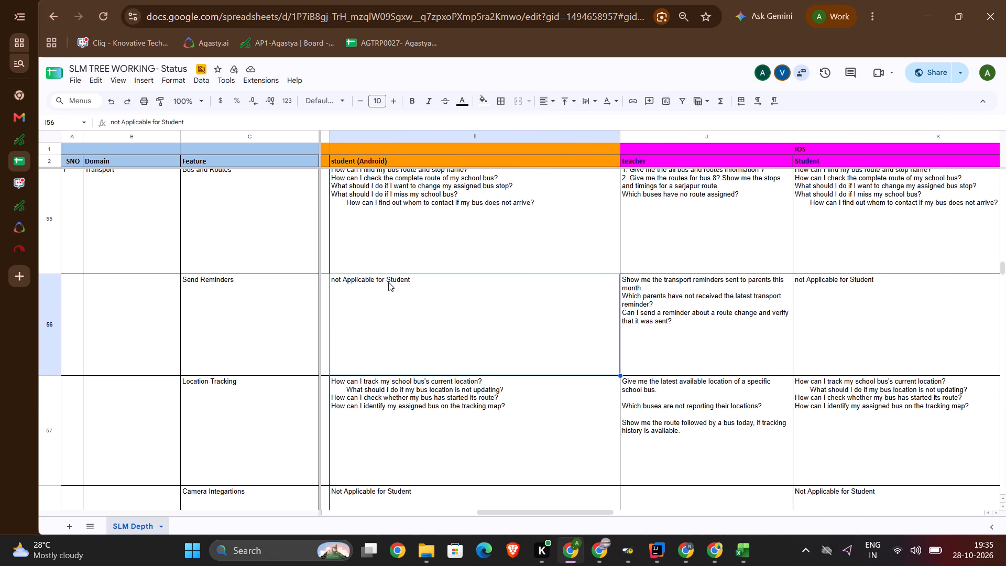
{"action": "scroll", "coordinate": [474, 288], "scroll_direction": "down", "scroll_amount": 1}
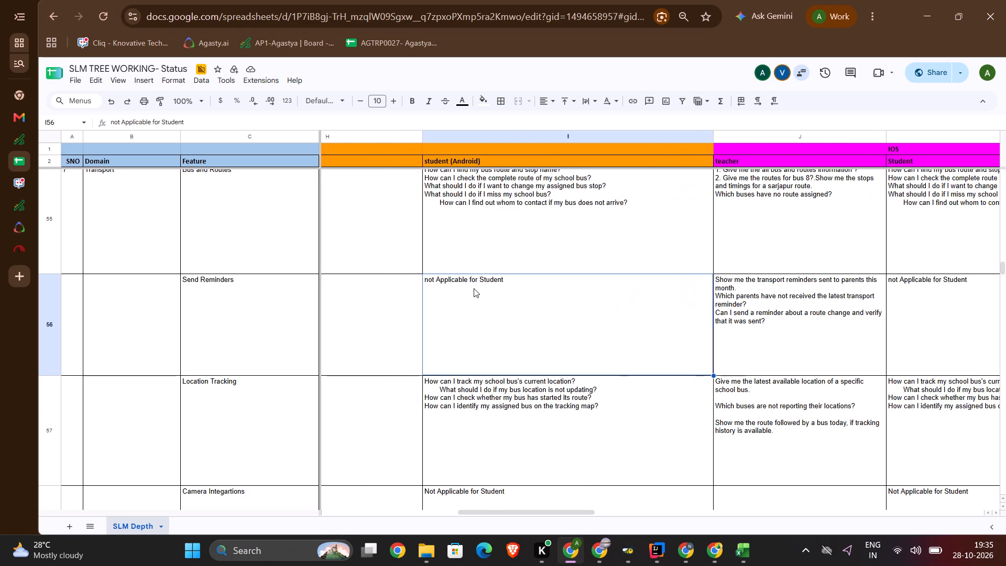
{"action": "scroll", "coordinate": [474, 288], "scroll_direction": "down", "scroll_amount": 1}
{"action": "left_click", "coordinate": [477, 427]}
{"action": "scroll", "coordinate": [477, 427], "scroll_direction": "down", "scroll_amount": 1}
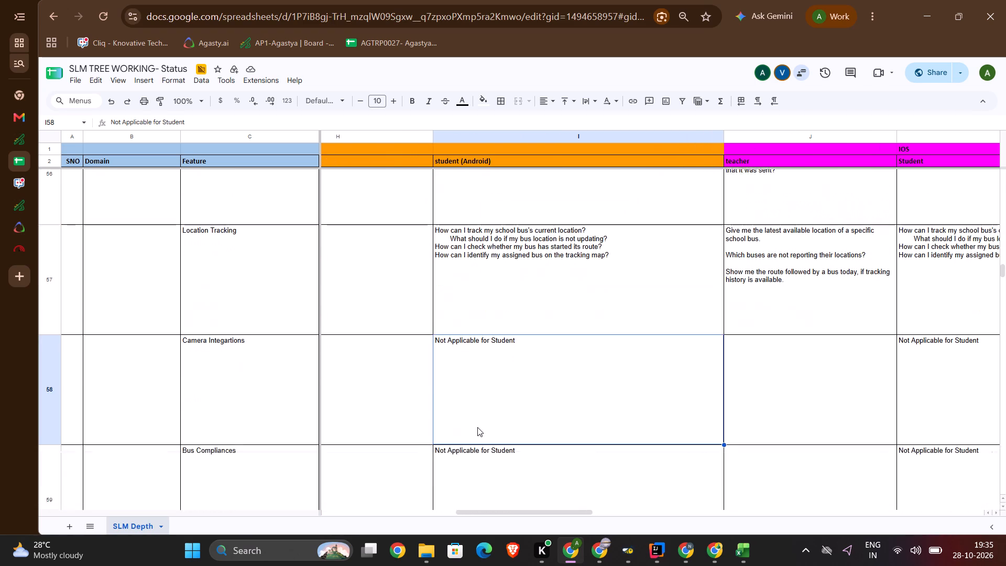
{"action": "scroll", "coordinate": [477, 427], "scroll_direction": "down", "scroll_amount": 1}
{"action": "scroll", "coordinate": [477, 427], "scroll_direction": "up", "scroll_amount": 1}
{"action": "scroll", "coordinate": [477, 427], "scroll_direction": "right", "scroll_amount": 4}
{"action": "scroll", "coordinate": [477, 427], "scroll_direction": "left", "scroll_amount": 2}
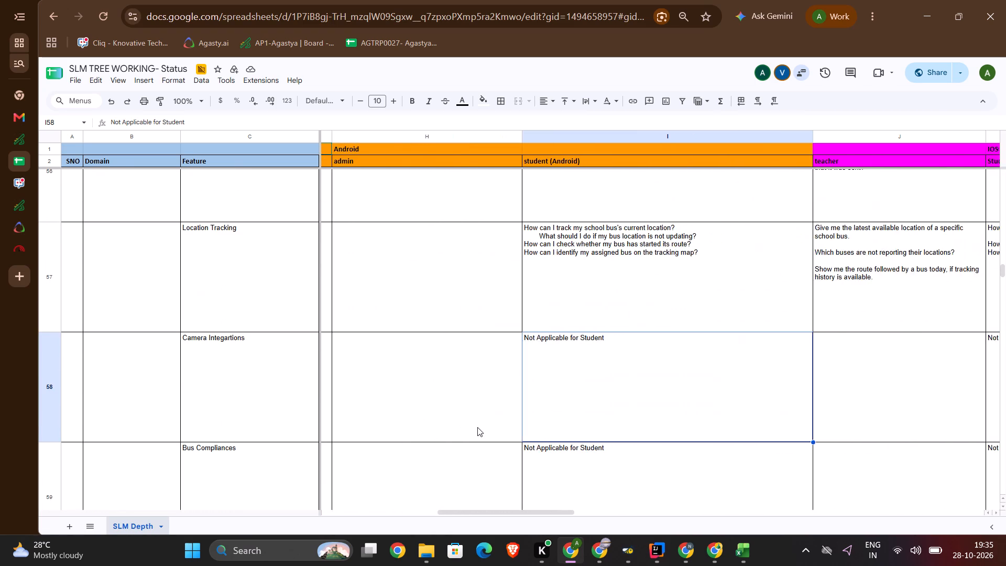
{"action": "scroll", "coordinate": [477, 427], "scroll_direction": "left", "scroll_amount": 3}
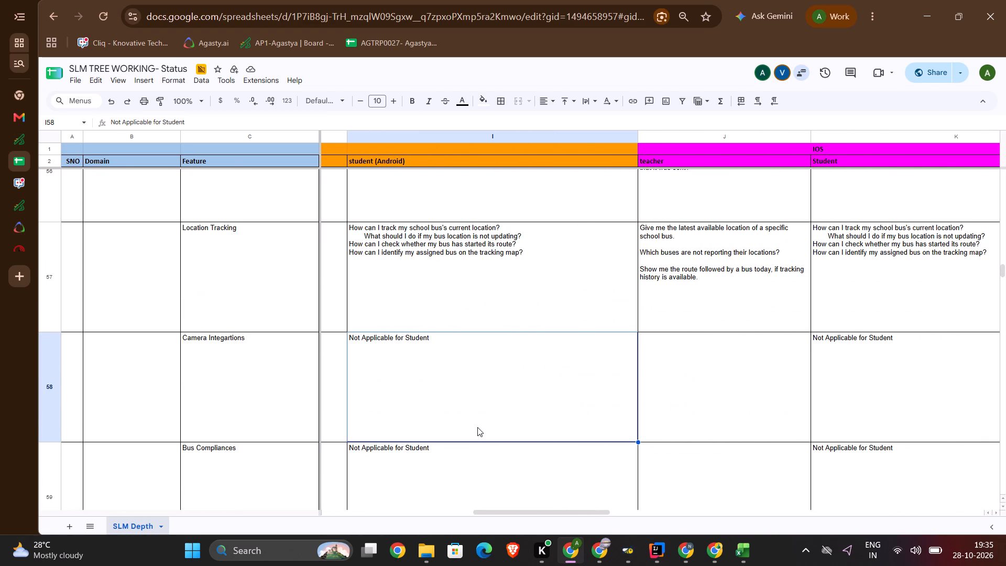
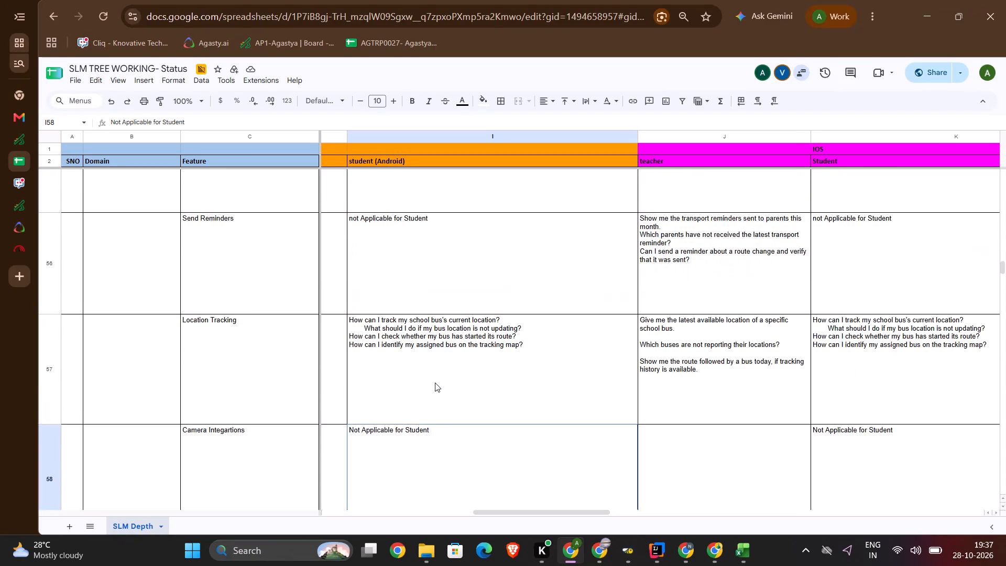
Examine the Camera Integartions and Bus Compliances rows across the Android and iOS columns for missing teacher questions.
{"action": "scroll", "coordinate": [435, 383], "scroll_direction": "up", "scroll_amount": 2}
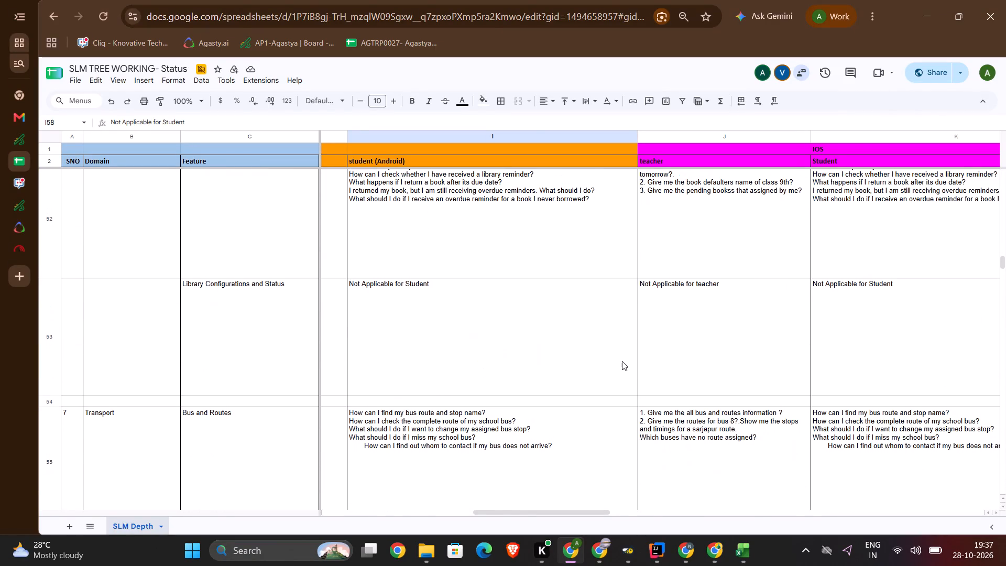
{"action": "scroll", "coordinate": [622, 361], "scroll_direction": "left", "scroll_amount": 3}
{"action": "scroll", "coordinate": [622, 361], "scroll_direction": "down", "scroll_amount": 6}
{"action": "scroll", "coordinate": [622, 361], "scroll_direction": "up", "scroll_amount": 1}
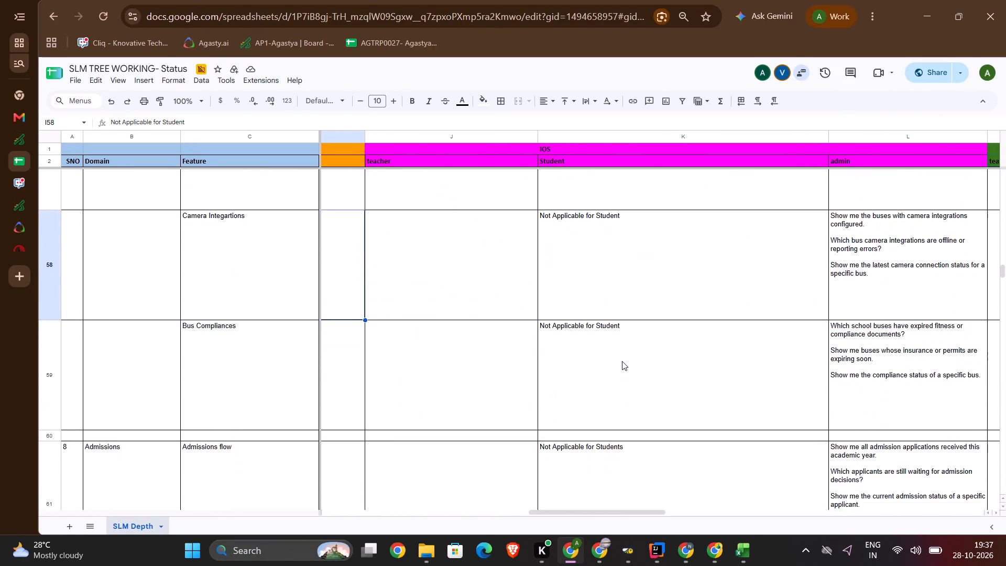
{"action": "scroll", "coordinate": [622, 361], "scroll_direction": "up", "scroll_amount": 1}
{"action": "left_click", "coordinate": [408, 319]}
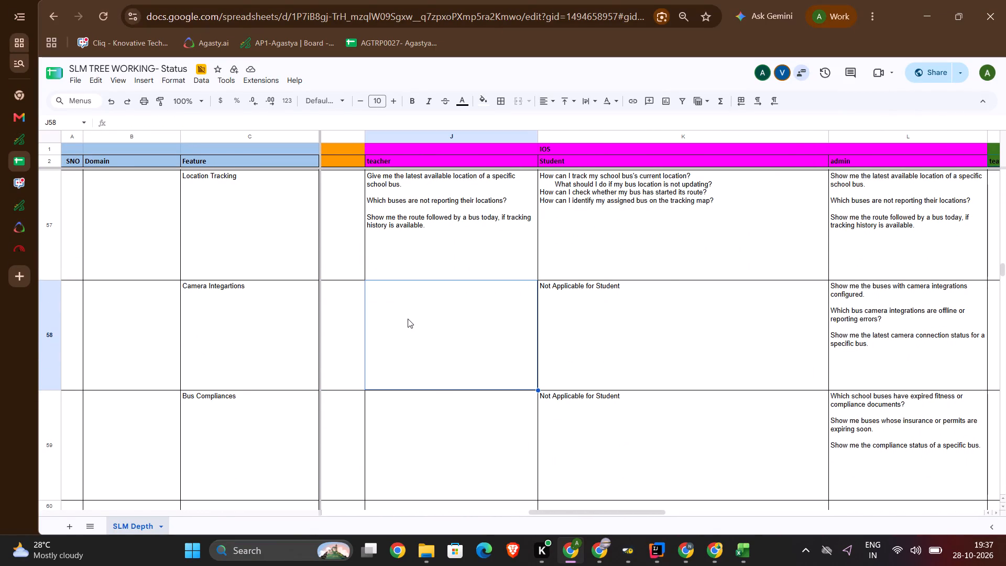
{"action": "scroll", "coordinate": [408, 319], "scroll_direction": "right", "scroll_amount": 1}
{"action": "scroll", "coordinate": [185, 314], "scroll_direction": "left", "scroll_amount": 2}
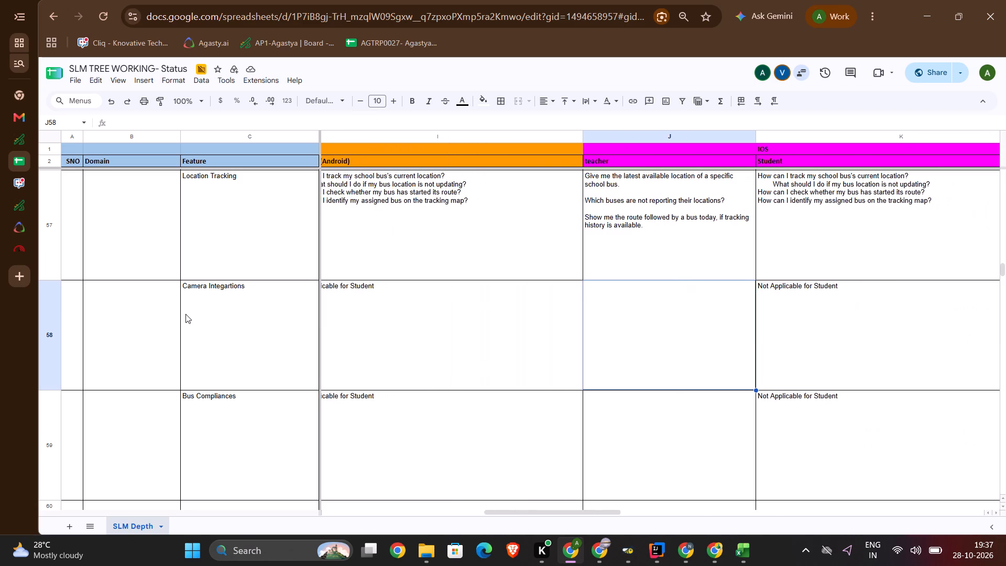
{"action": "scroll", "coordinate": [185, 314], "scroll_direction": "left", "scroll_amount": 1}
{"action": "scroll", "coordinate": [501, 330], "scroll_direction": "right", "scroll_amount": 1}
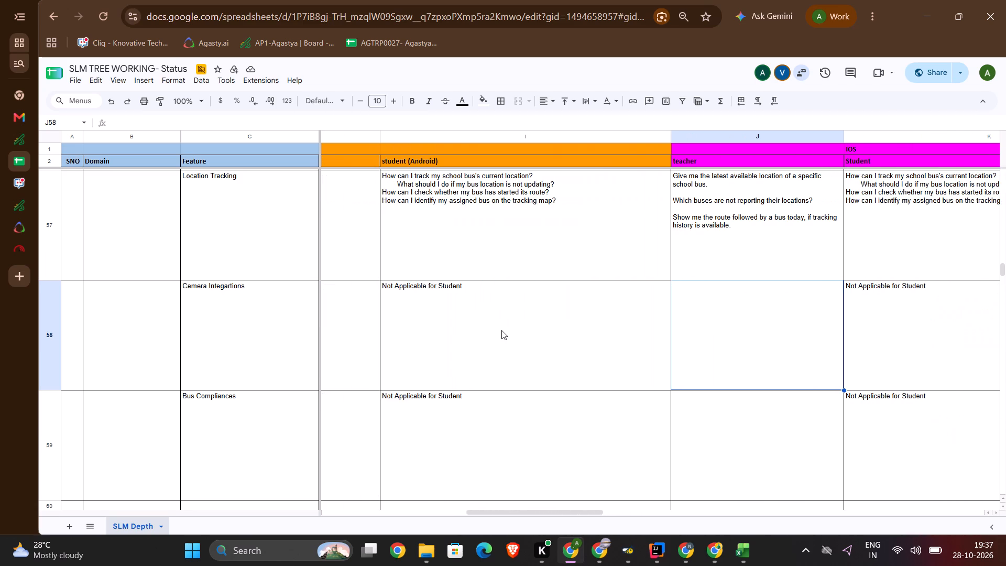
{"action": "scroll", "coordinate": [501, 330], "scroll_direction": "right", "scroll_amount": 1}
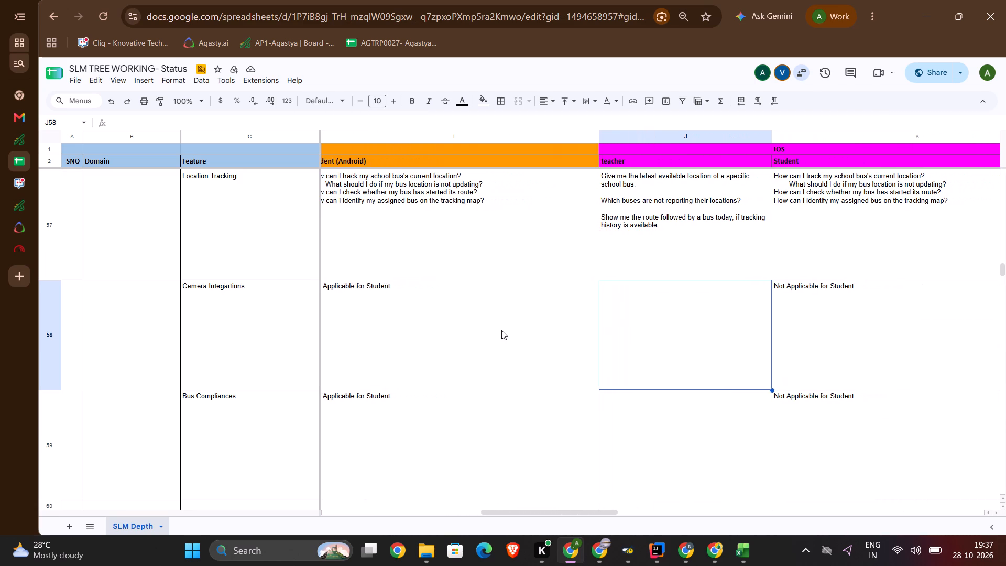
{"action": "scroll", "coordinate": [624, 320], "scroll_direction": "left", "scroll_amount": 3}
{"action": "scroll", "coordinate": [624, 320], "scroll_direction": "right", "scroll_amount": 4}
{"action": "scroll", "coordinate": [624, 320], "scroll_direction": "left", "scroll_amount": 1}
{"action": "scroll", "coordinate": [624, 320], "scroll_direction": "right", "scroll_amount": 1}
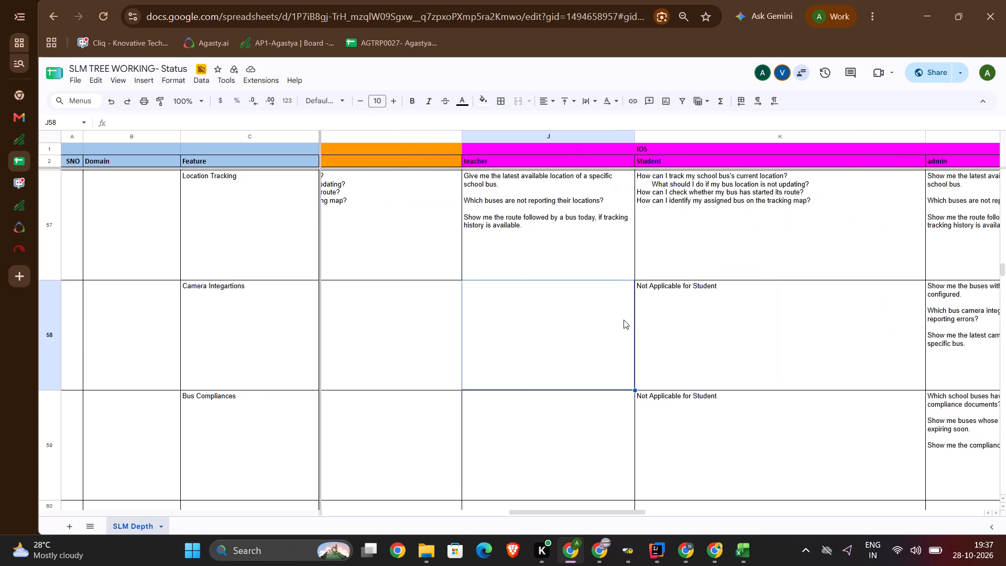
{"action": "scroll", "coordinate": [624, 320], "scroll_direction": "right", "scroll_amount": 1}
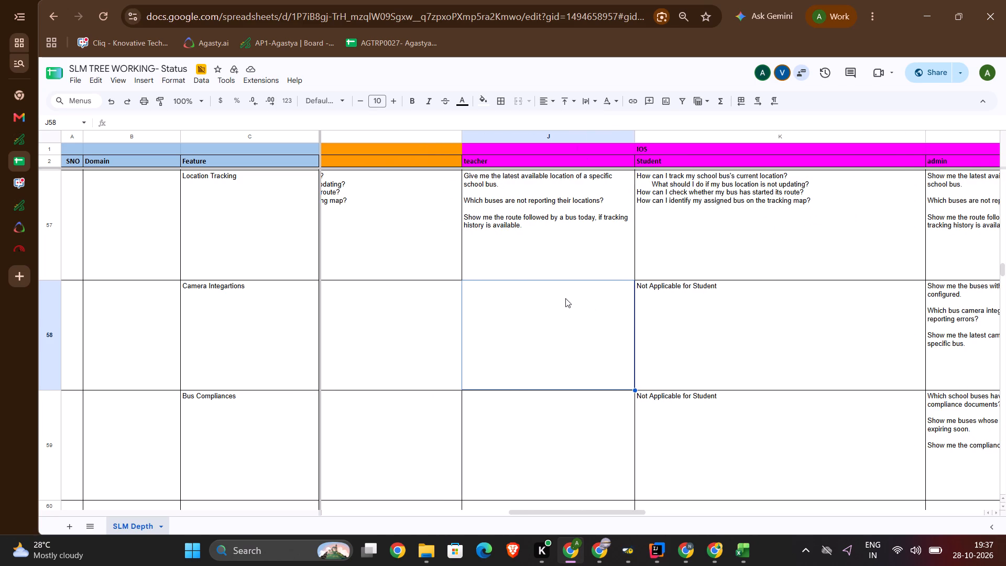
{"action": "left_click", "coordinate": [565, 298]}
{"action": "scroll", "coordinate": [565, 298], "scroll_direction": "right", "scroll_amount": 1}
{"action": "scroll", "coordinate": [565, 298], "scroll_direction": "left", "scroll_amount": 2}
Open the empty iOS teacher cell of the Camera Integartions row for editing.
{"action": "left_click", "coordinate": [534, 296]}
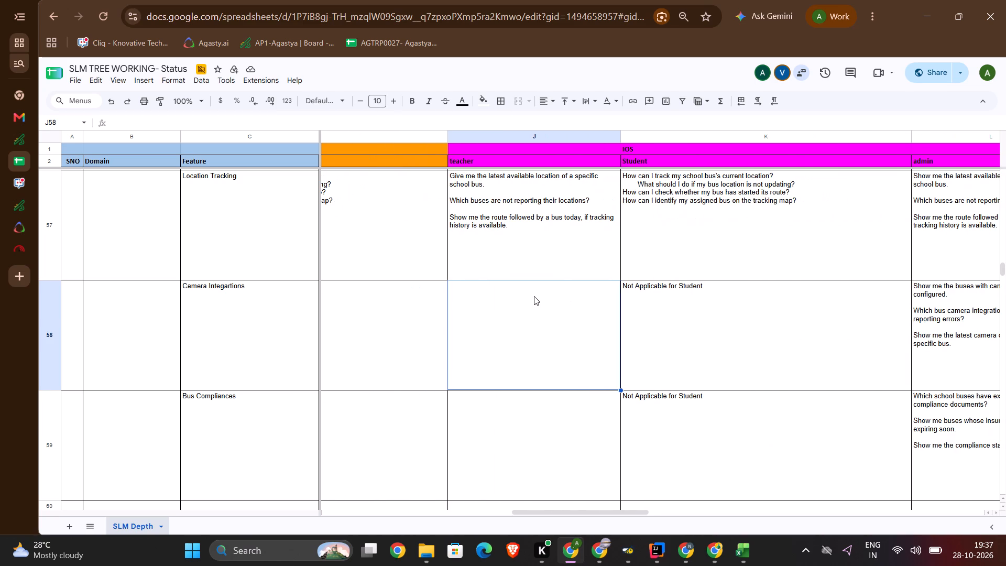
{"action": "triple_click", "coordinate": [535, 286]}
{"action": "left_click", "coordinate": [535, 286]}
{"action": "left_click", "coordinate": [535, 286]}
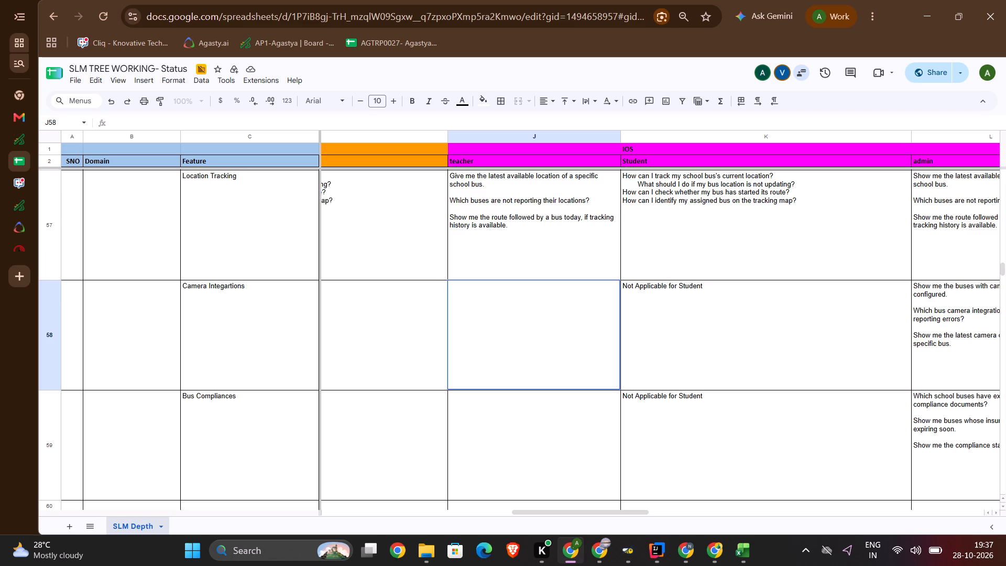
{"action": "left_click", "coordinate": [500, 287]}
{"action": "left_click", "coordinate": [468, 285]}
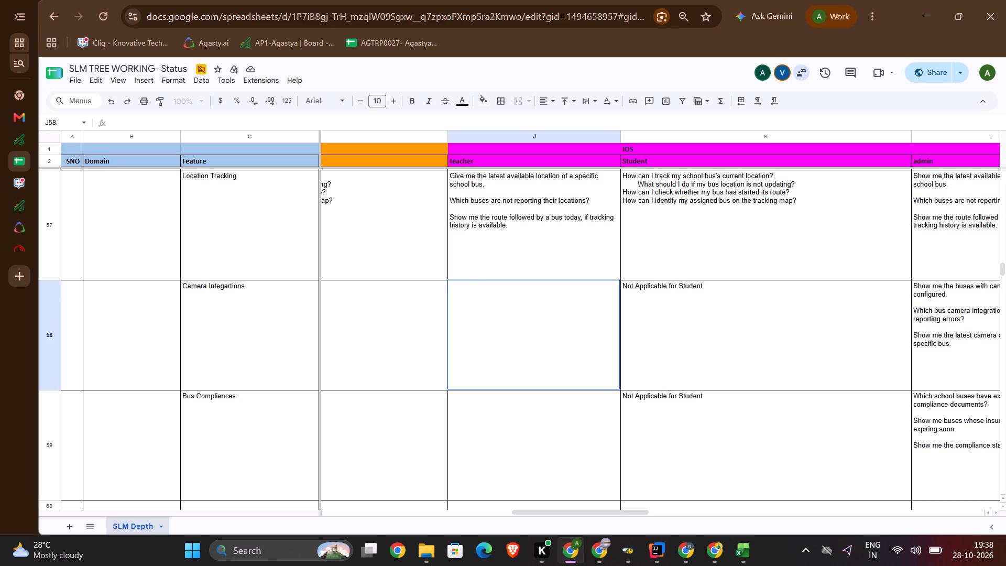
{"action": "double_click", "coordinate": [468, 285]}
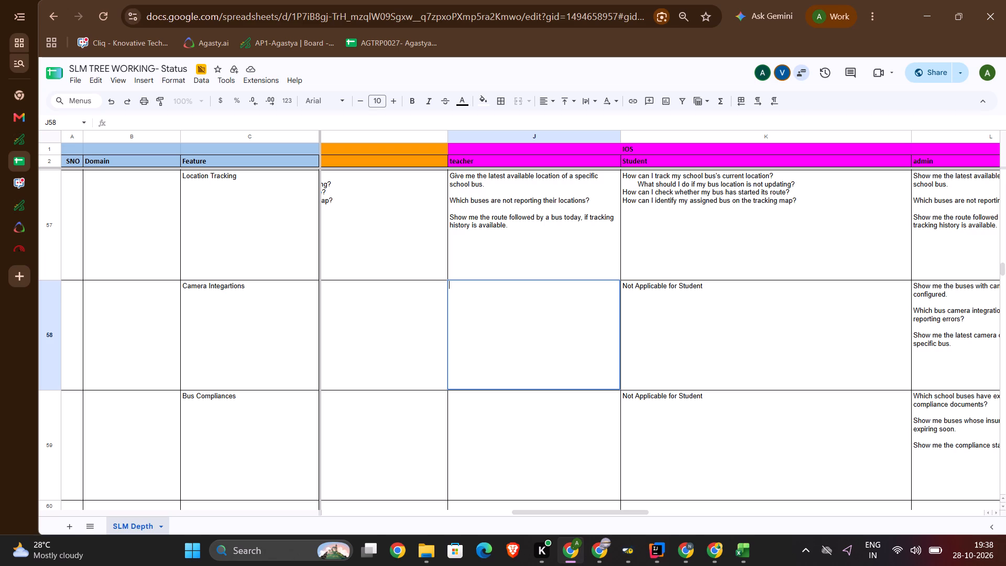
{"action": "left_click", "coordinate": [468, 285]}
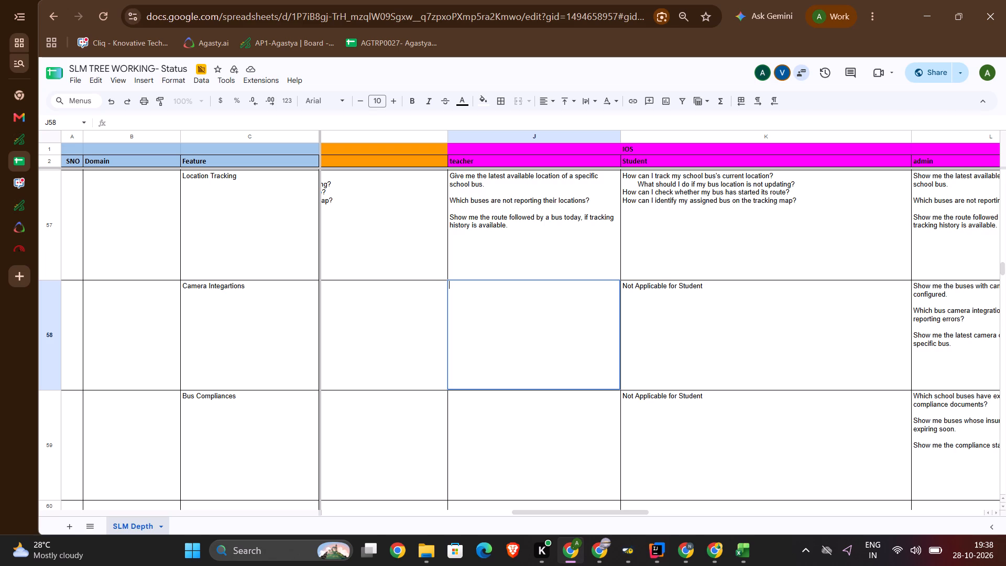
{"action": "left_click", "coordinate": [466, 285]}
Switch to the Teacher_Student_AI_Questions_Unique workbook in Excel for a brief look and return to the SLM Depth sheet in Chrome.
{"action": "key", "text": "alt+Tab"}
{"action": "key", "text": "alt+Tab"}
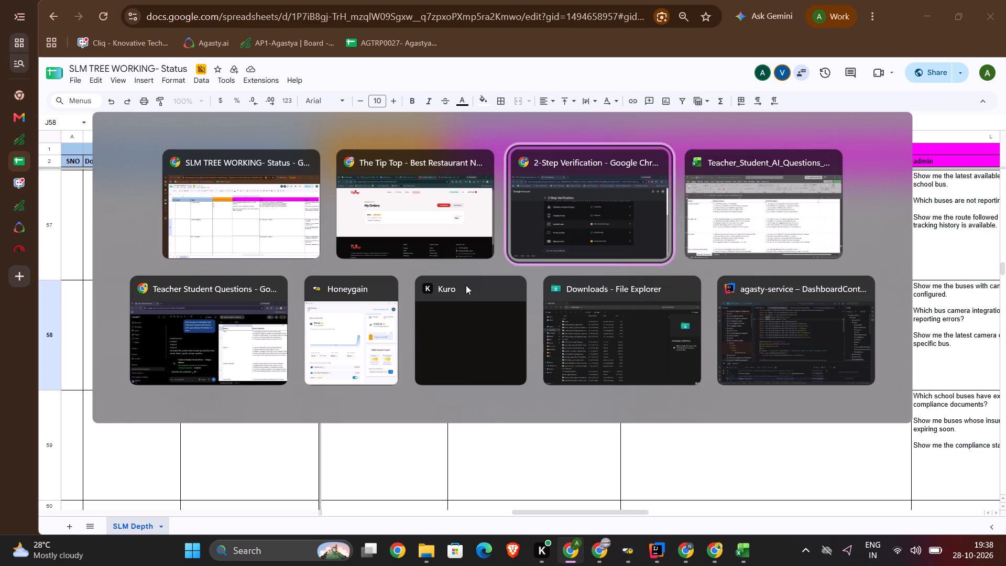
{"action": "key", "text": "alt+Tab"}
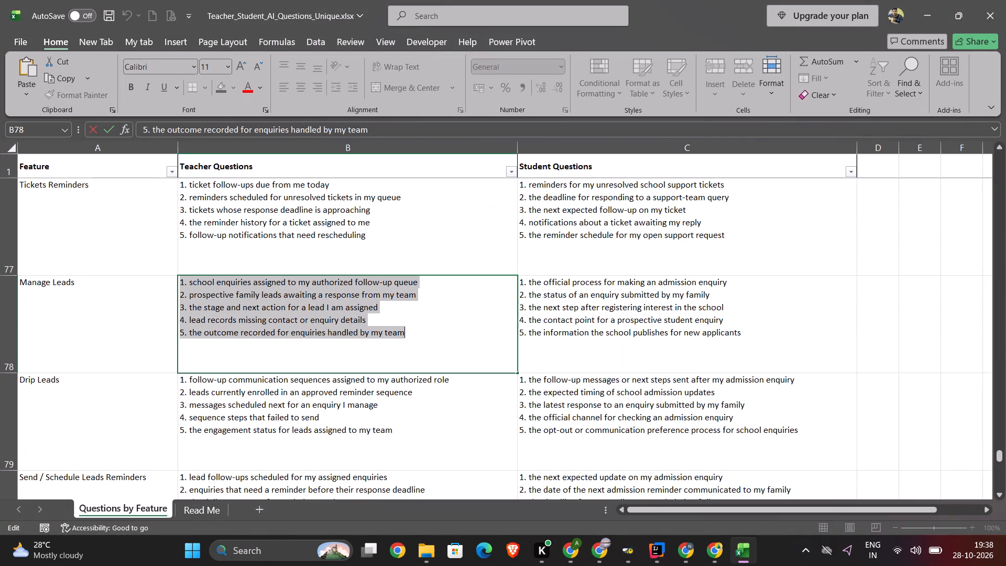
{"action": "key", "text": "alt+Tab"}
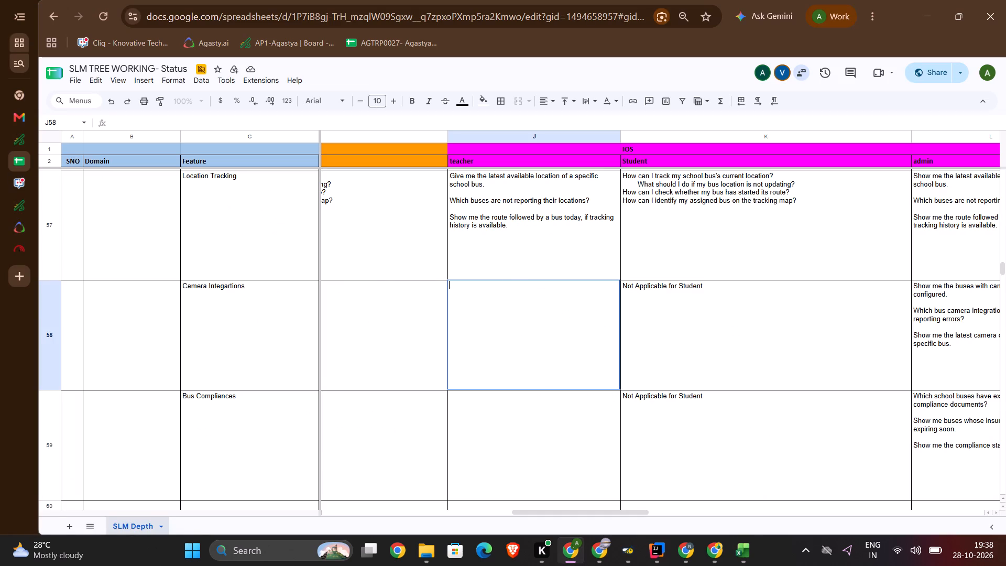
Resume editing the empty iOS teacher cell of the Camera Integartions row.
{"action": "left_click", "coordinate": [493, 288]}
{"action": "left_click", "coordinate": [464, 283]}
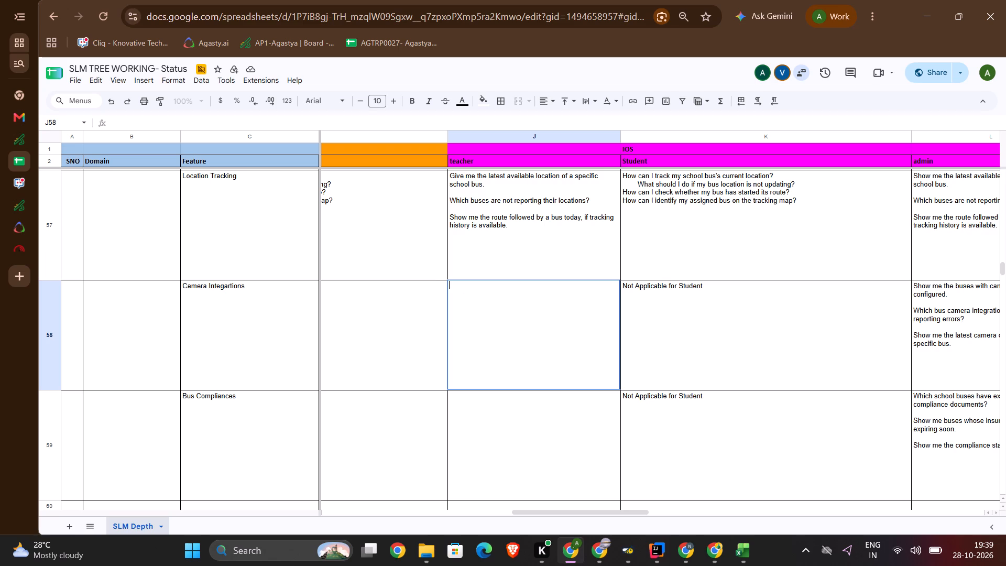
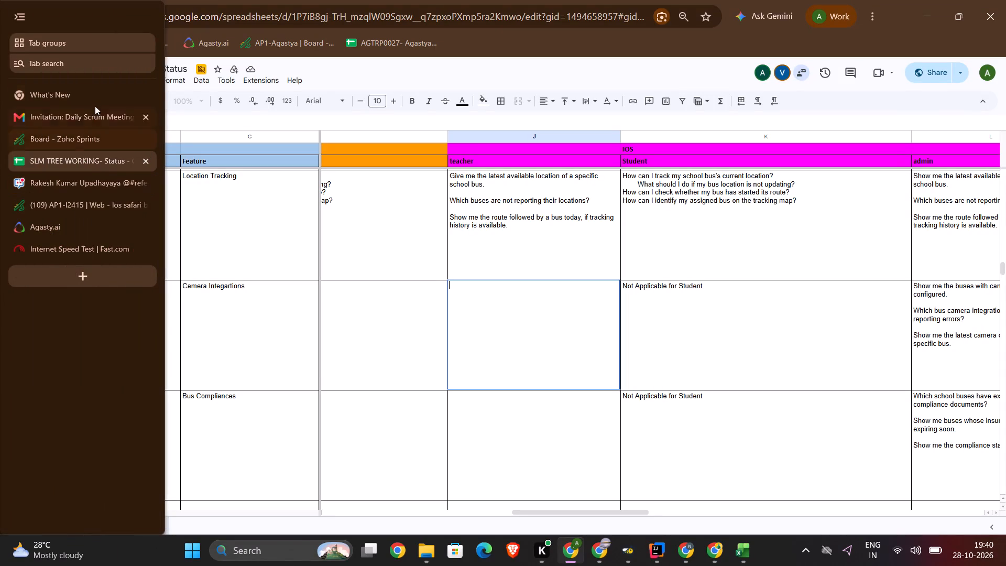
Switch to Cliq and read the new messages in the engineering and Testing channels.
{"action": "left_click", "coordinate": [48, 179]}
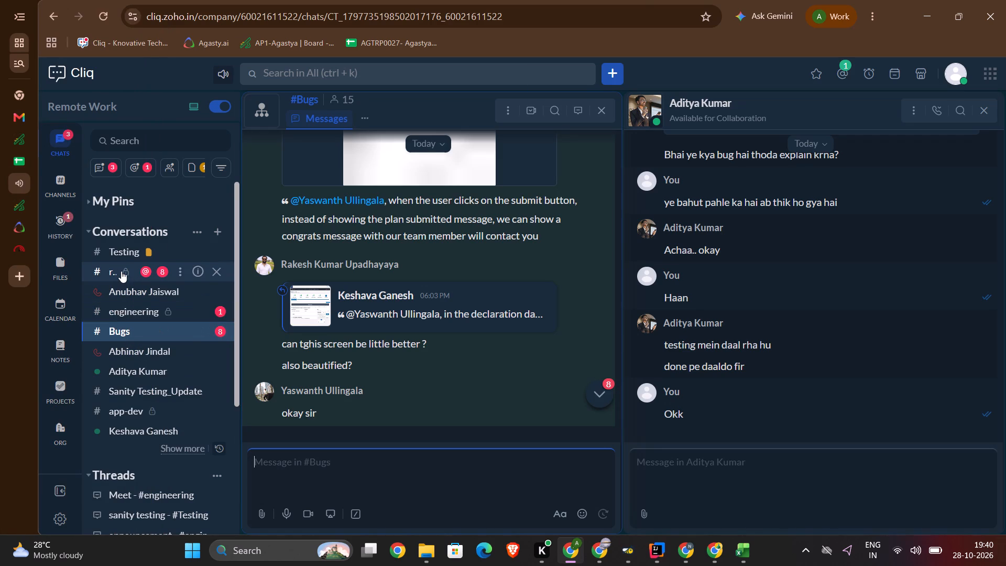
{"action": "left_click", "coordinate": [116, 311]}
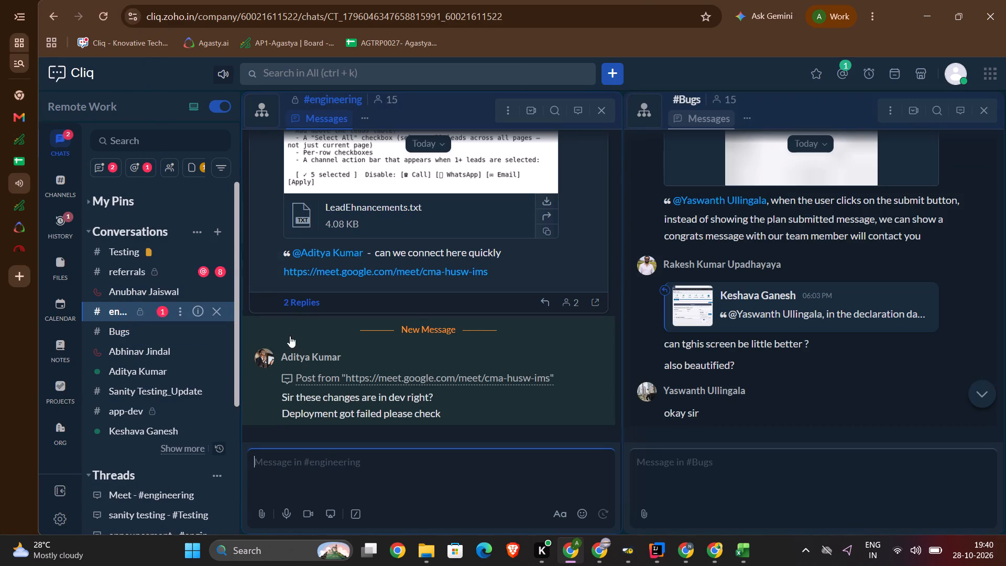
{"action": "scroll", "coordinate": [321, 346], "scroll_direction": "down", "scroll_amount": 4}
{"action": "left_click", "coordinate": [125, 255]}
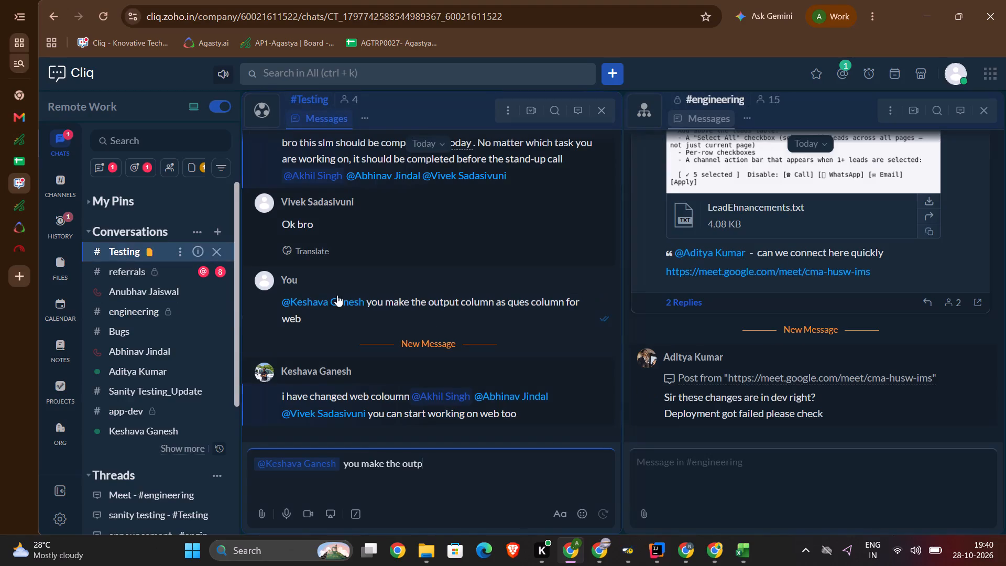
{"action": "scroll", "coordinate": [431, 323], "scroll_direction": "down", "scroll_amount": 1}
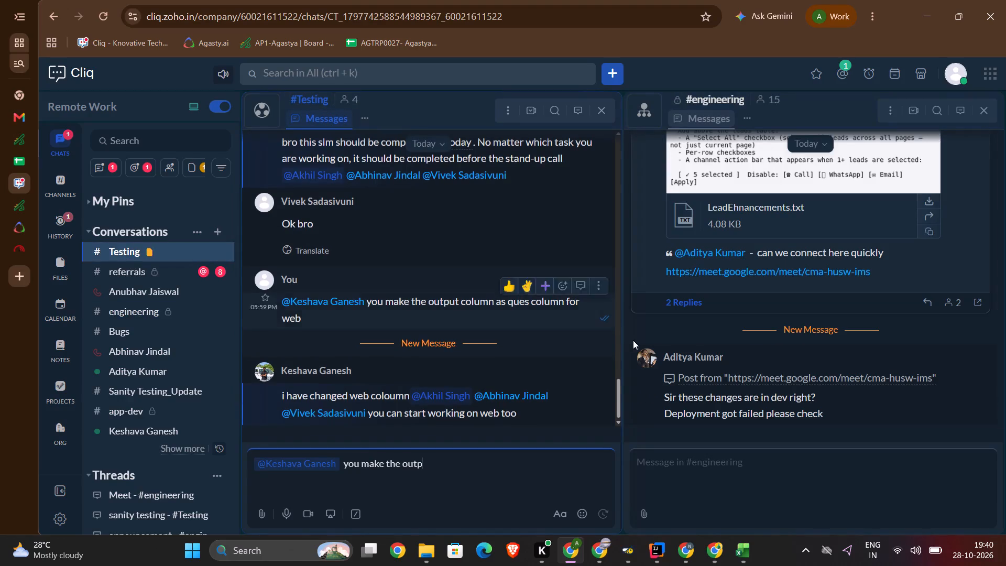
Read the unread messages in the referrals channel, including the discussion about onboarding k2 data and testing the upload in Dev.
{"action": "left_click", "coordinate": [114, 266]}
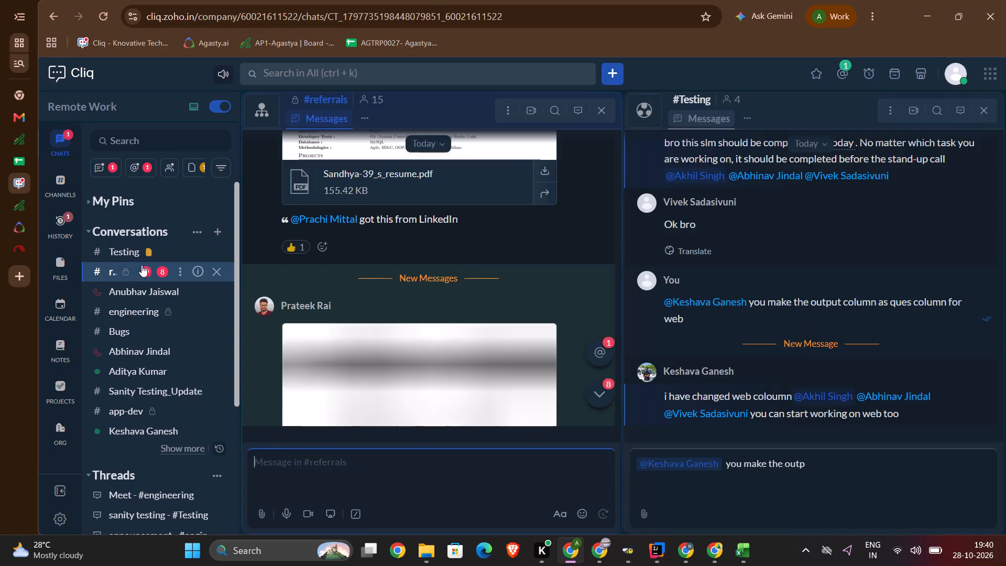
{"action": "scroll", "coordinate": [376, 345], "scroll_direction": "down", "scroll_amount": 14}
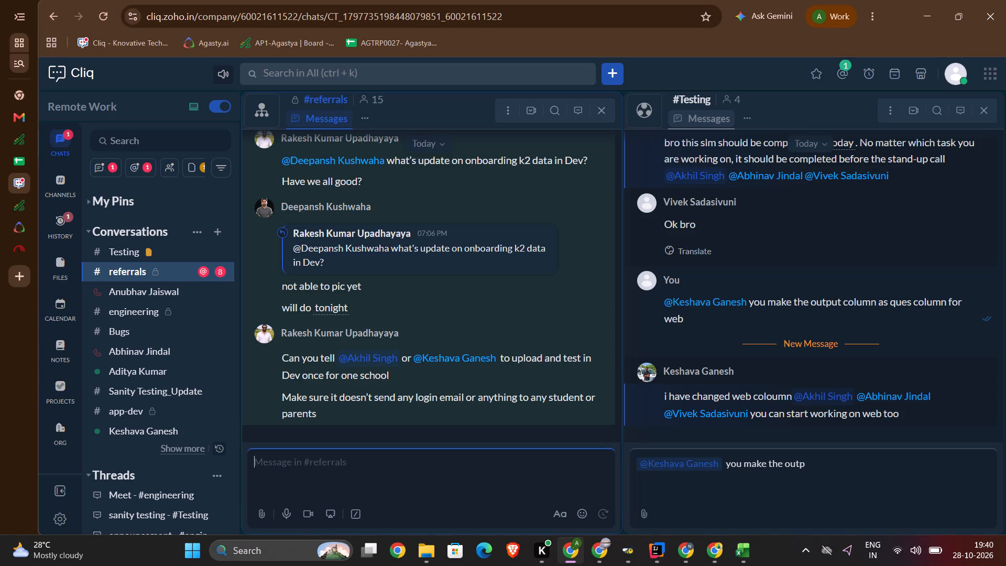
{"action": "left_click", "coordinate": [378, 474]}
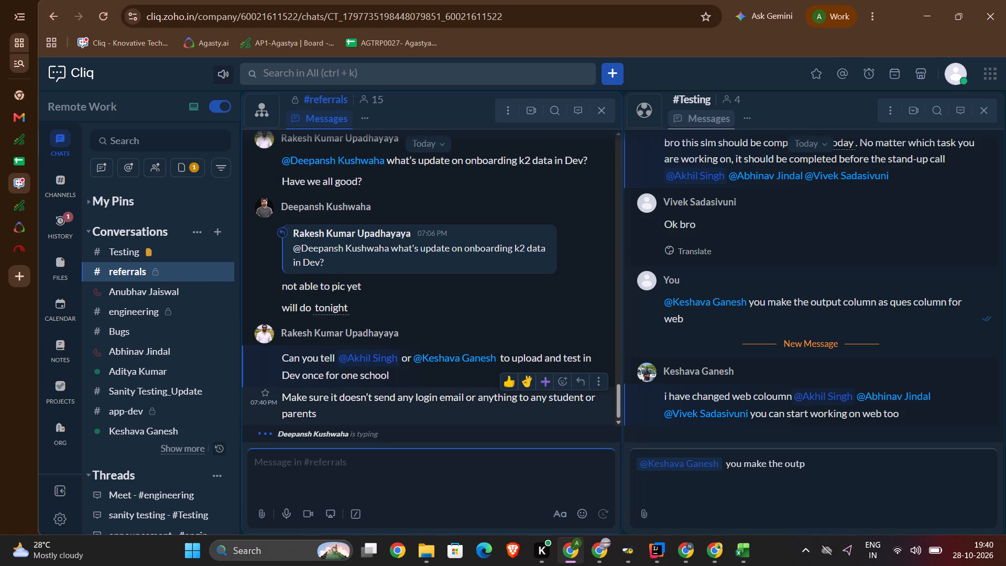
{"action": "scroll", "coordinate": [453, 395], "scroll_direction": "up", "scroll_amount": 1}
{"action": "scroll", "coordinate": [408, 303], "scroll_direction": "down", "scroll_amount": 1}
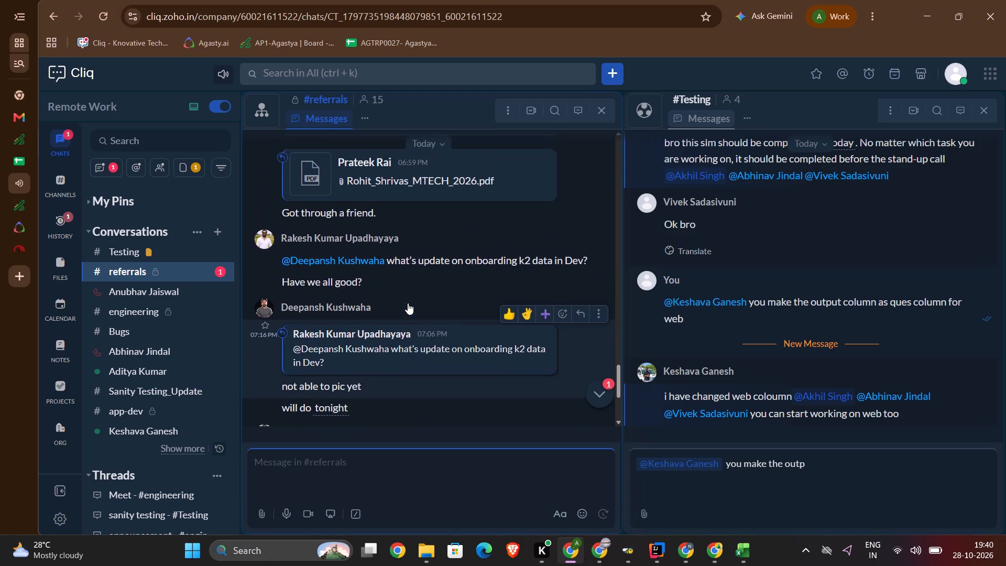
{"action": "scroll", "coordinate": [408, 303], "scroll_direction": "down", "scroll_amount": 1}
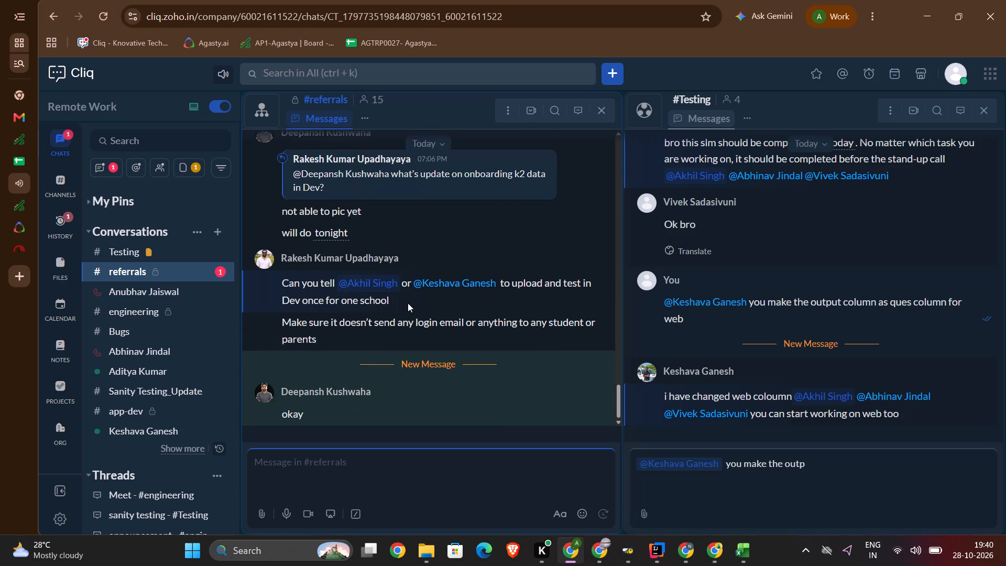
{"action": "scroll", "coordinate": [408, 303], "scroll_direction": "up", "scroll_amount": 2}
{"action": "scroll", "coordinate": [408, 303], "scroll_direction": "down", "scroll_amount": 3}
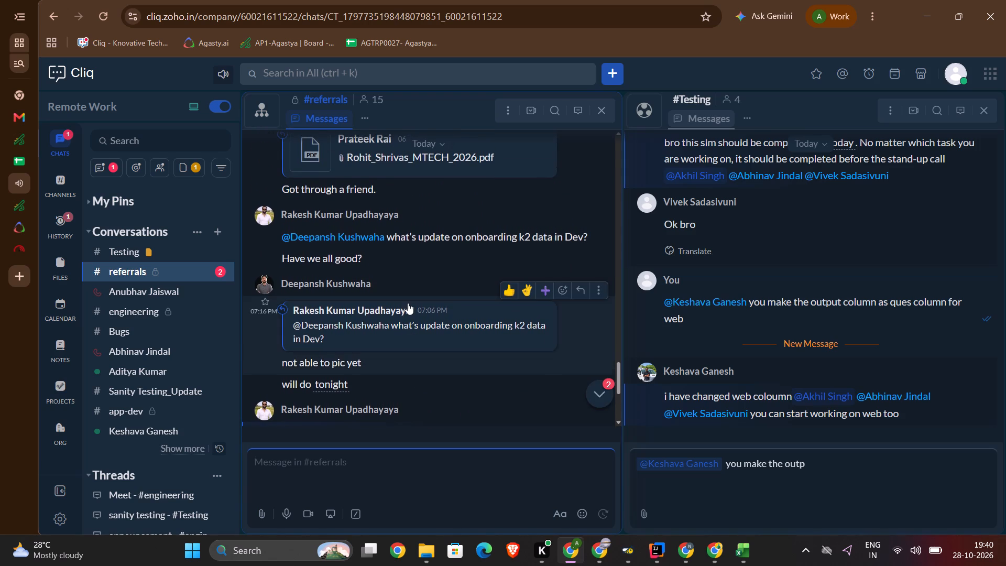
{"action": "scroll", "coordinate": [408, 303], "scroll_direction": "down", "scroll_amount": 2}
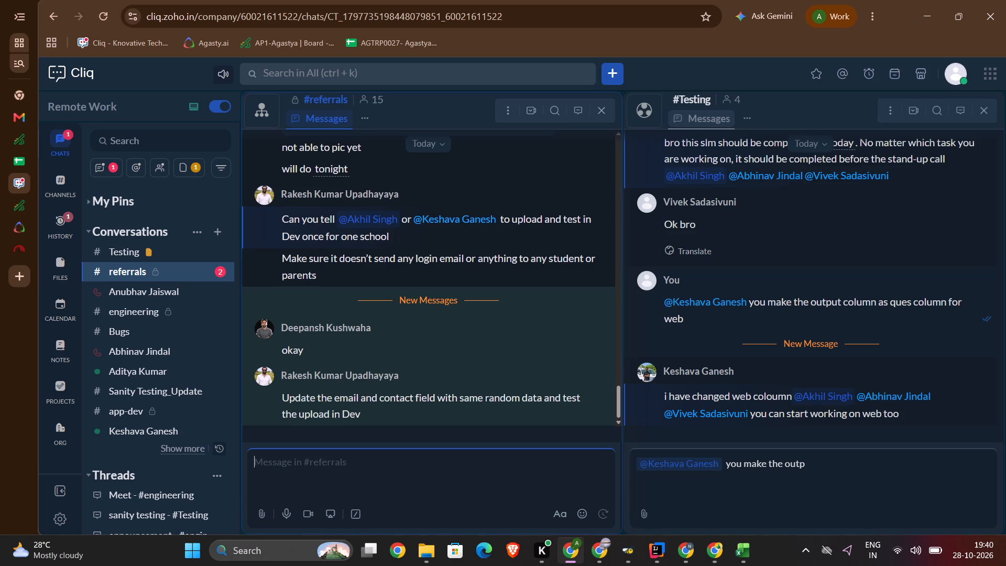
{"action": "scroll", "coordinate": [408, 303], "scroll_direction": "up", "scroll_amount": 1}
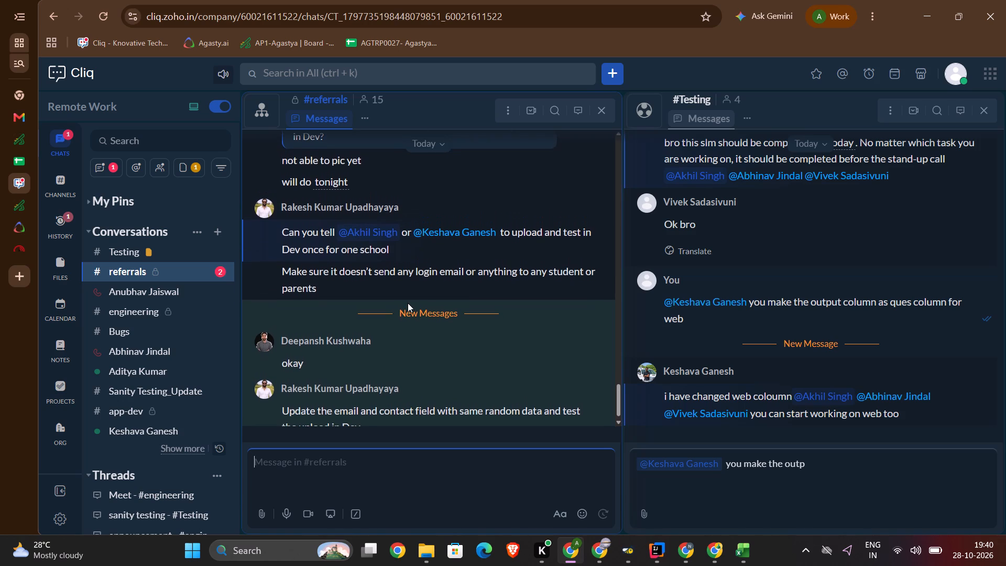
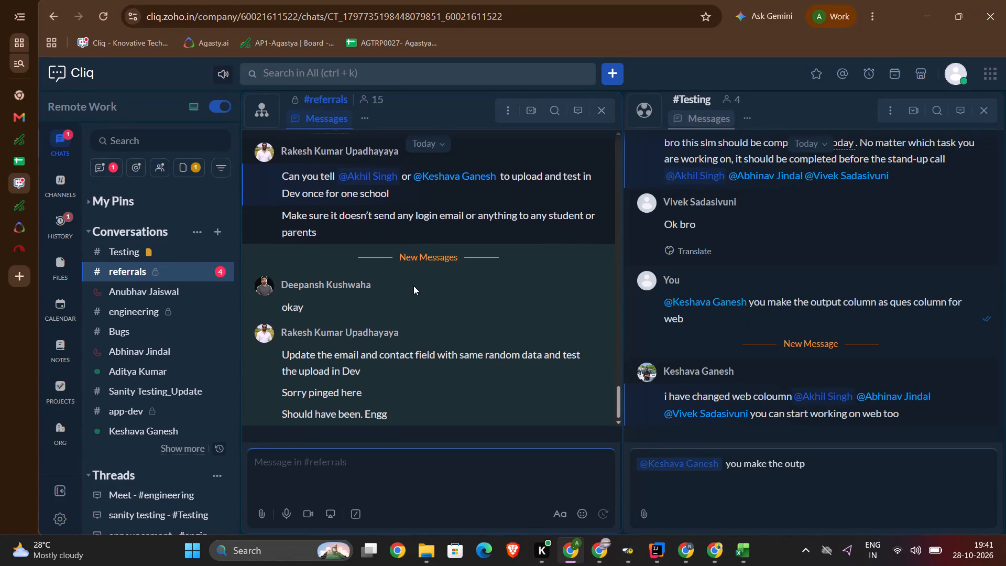
Reread the referrals channel messages about onboarding k2 data and testing the upload in Dev.
{"action": "scroll", "coordinate": [413, 286], "scroll_direction": "up", "scroll_amount": 5}
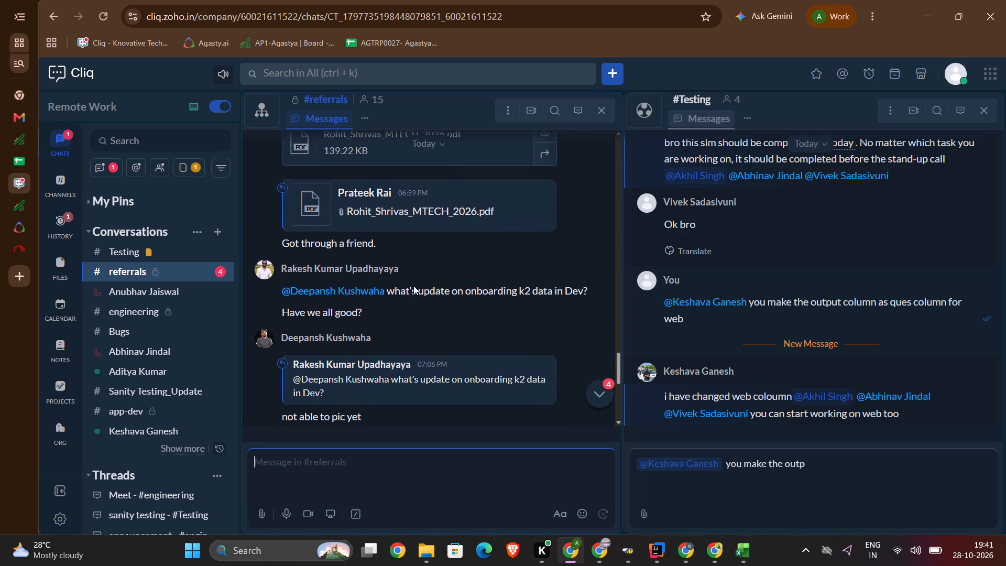
{"action": "scroll", "coordinate": [413, 286], "scroll_direction": "down", "scroll_amount": 1}
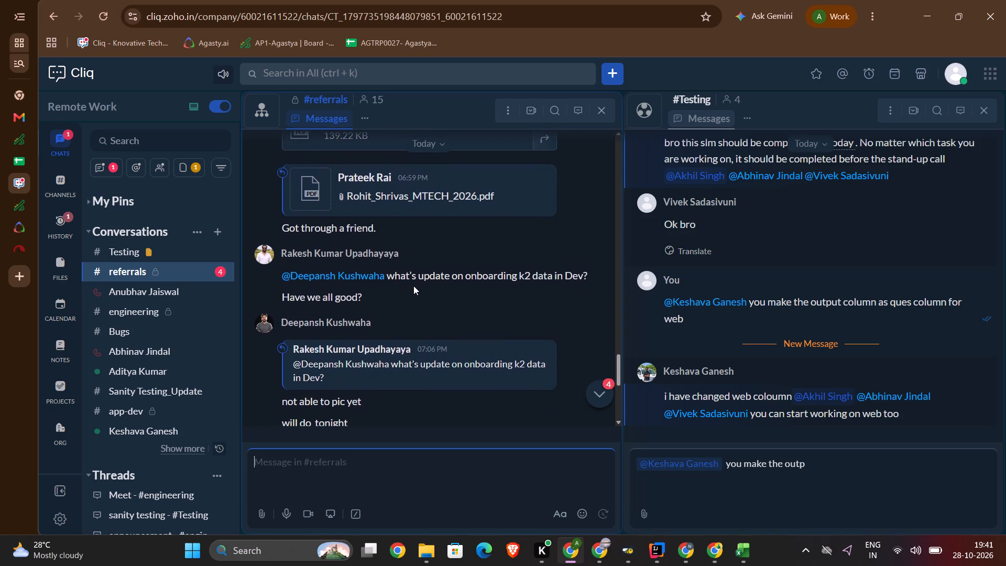
{"action": "scroll", "coordinate": [413, 286], "scroll_direction": "down", "scroll_amount": 3}
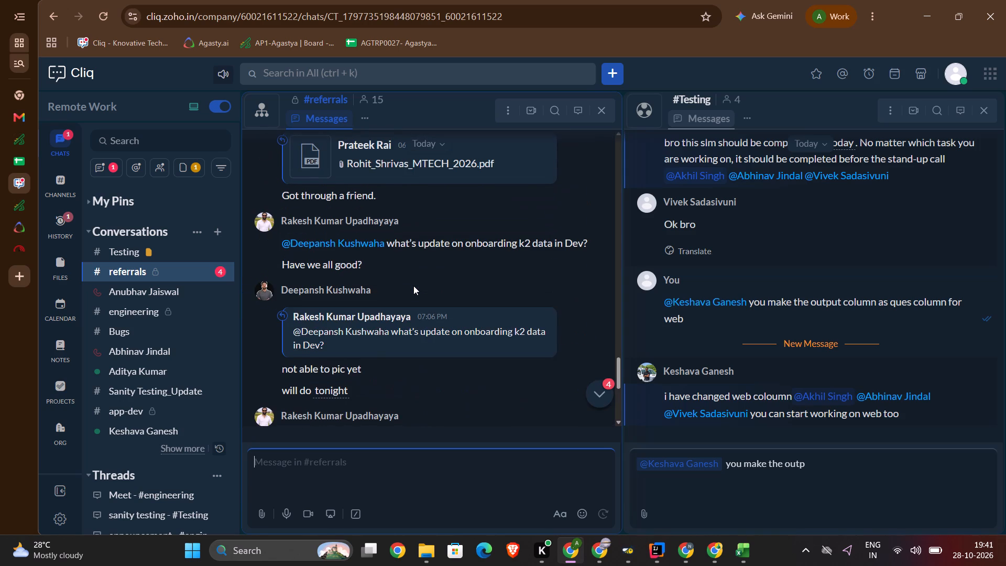
{"action": "scroll", "coordinate": [413, 286], "scroll_direction": "down", "scroll_amount": 5}
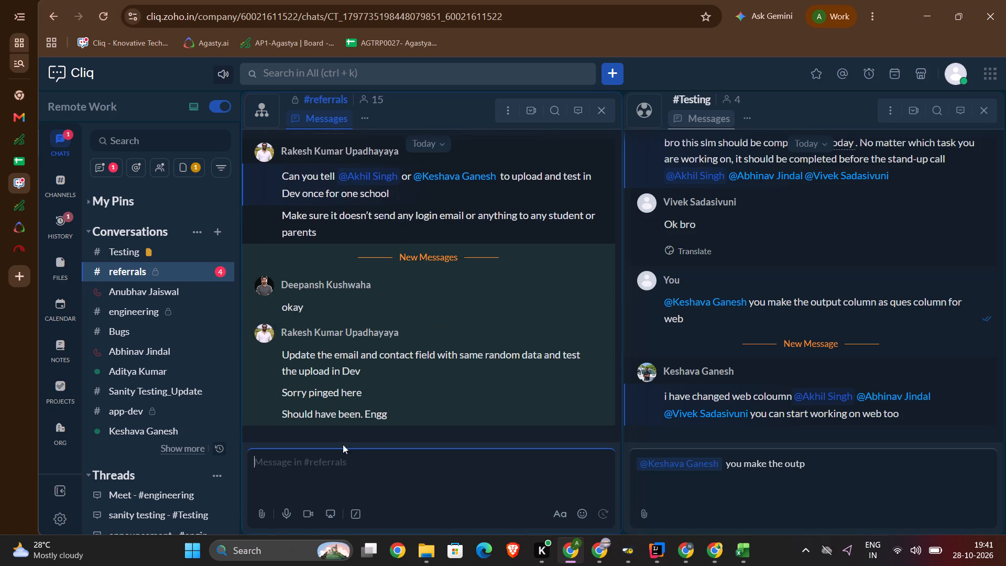
{"action": "left_click", "coordinate": [329, 464]}
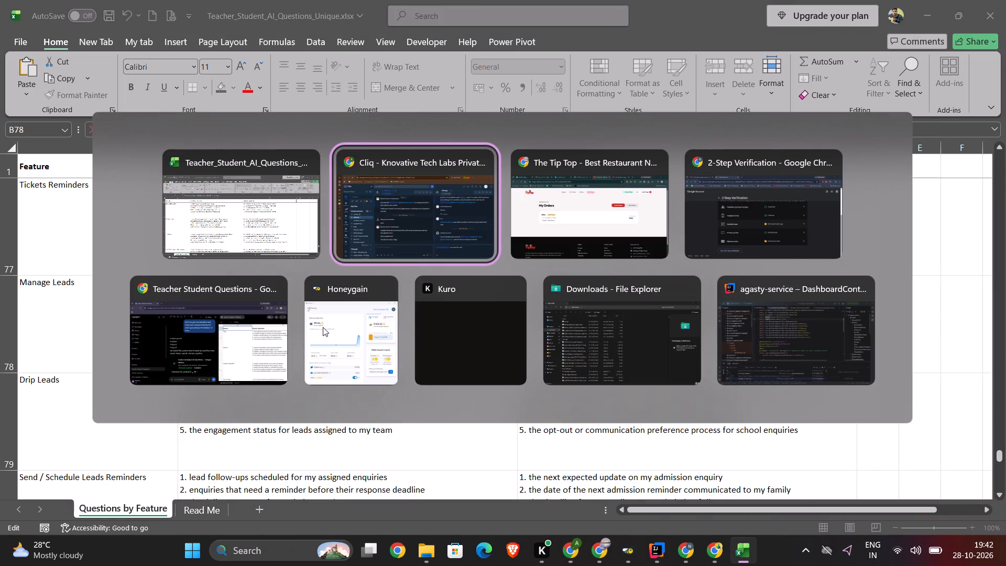
Return to the SLM Depth sheet and compare the Camera Integartions and Bus Compliances entries across the Android and iOS columns.
{"action": "left_click", "coordinate": [36, 159]}
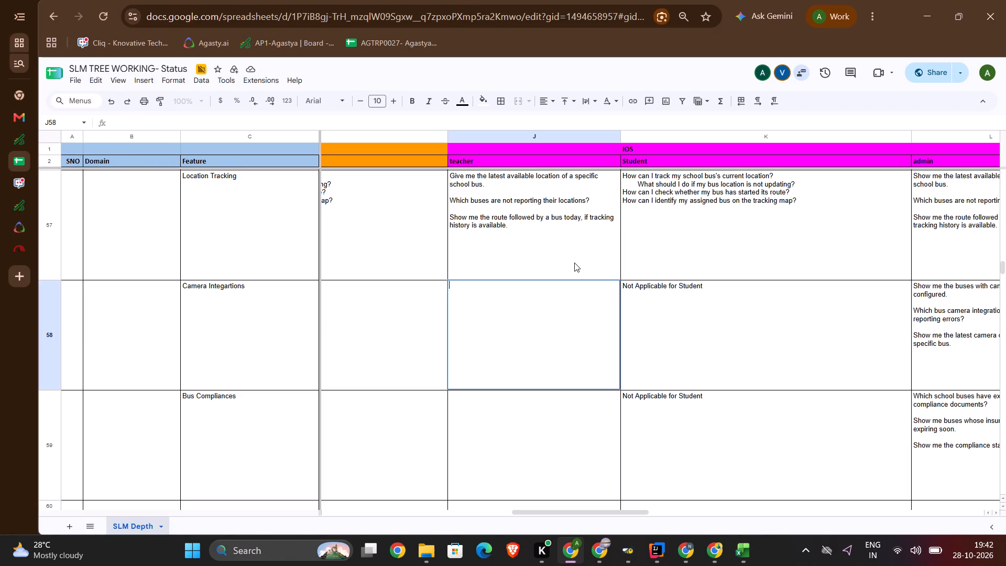
{"action": "scroll", "coordinate": [574, 263], "scroll_direction": "right", "scroll_amount": 1}
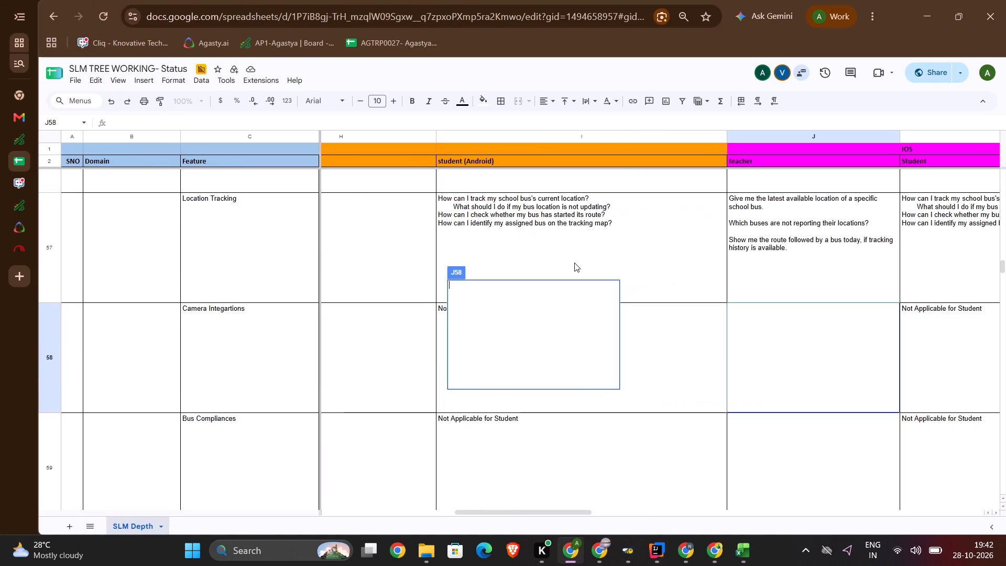
{"action": "scroll", "coordinate": [574, 263], "scroll_direction": "right", "scroll_amount": 1}
{"action": "left_click", "coordinate": [723, 274]}
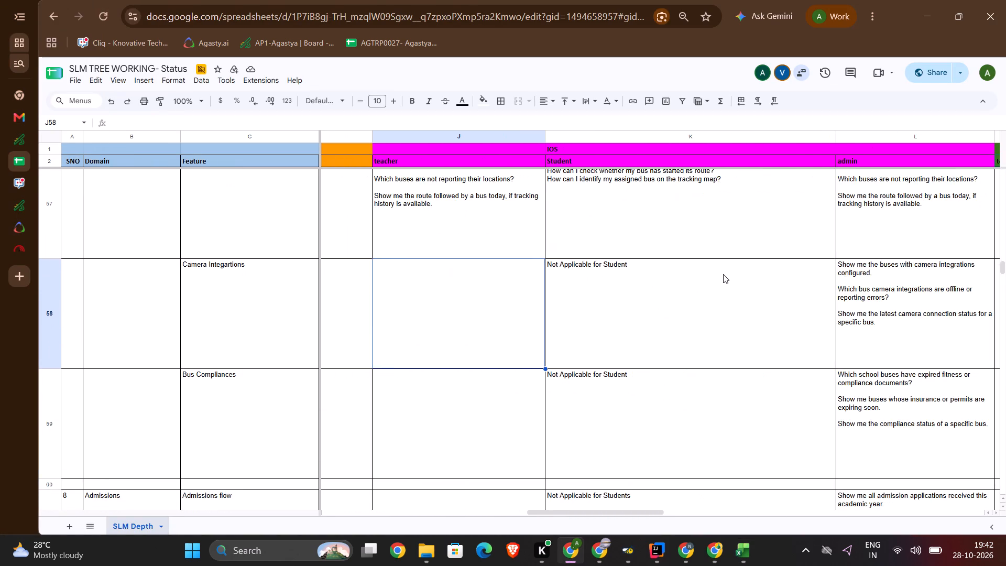
{"action": "scroll", "coordinate": [723, 274], "scroll_direction": "right", "scroll_amount": 2}
{"action": "scroll", "coordinate": [723, 274], "scroll_direction": "left", "scroll_amount": 1}
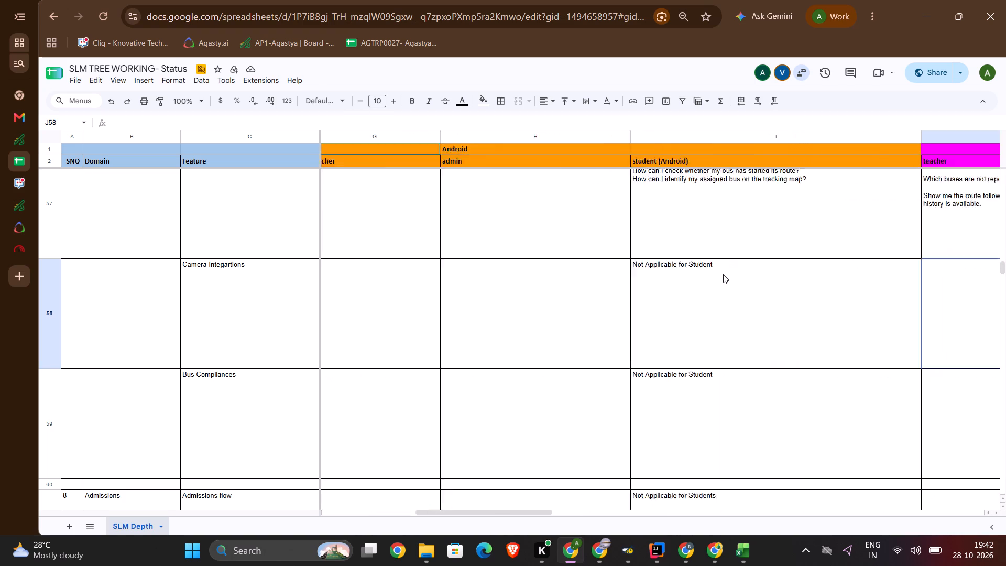
{"action": "scroll", "coordinate": [723, 274], "scroll_direction": "left", "scroll_amount": 2}
{"action": "scroll", "coordinate": [723, 274], "scroll_direction": "right", "scroll_amount": 1}
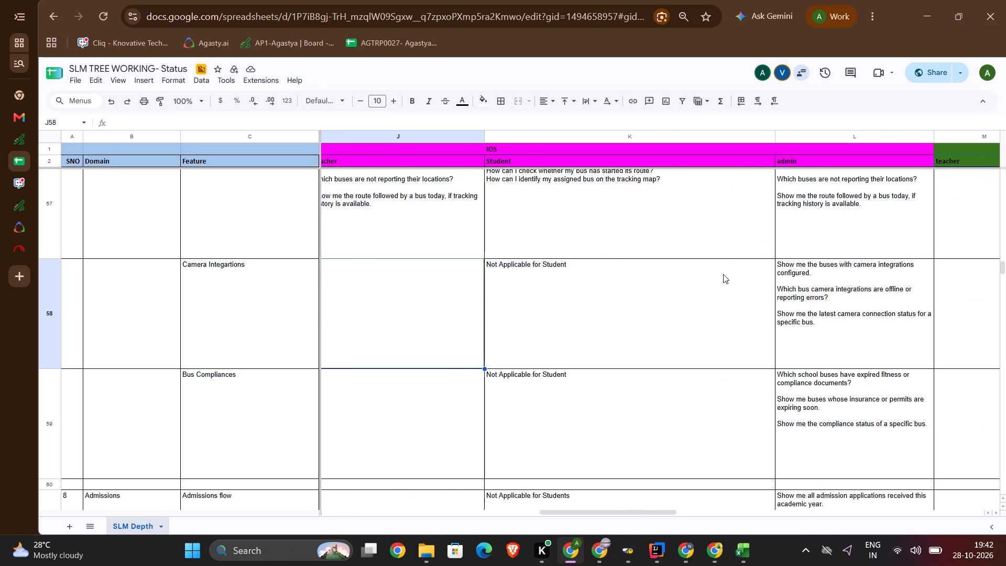
{"action": "scroll", "coordinate": [723, 274], "scroll_direction": "right", "scroll_amount": 1}
{"action": "scroll", "coordinate": [841, 336], "scroll_direction": "left", "scroll_amount": 1}
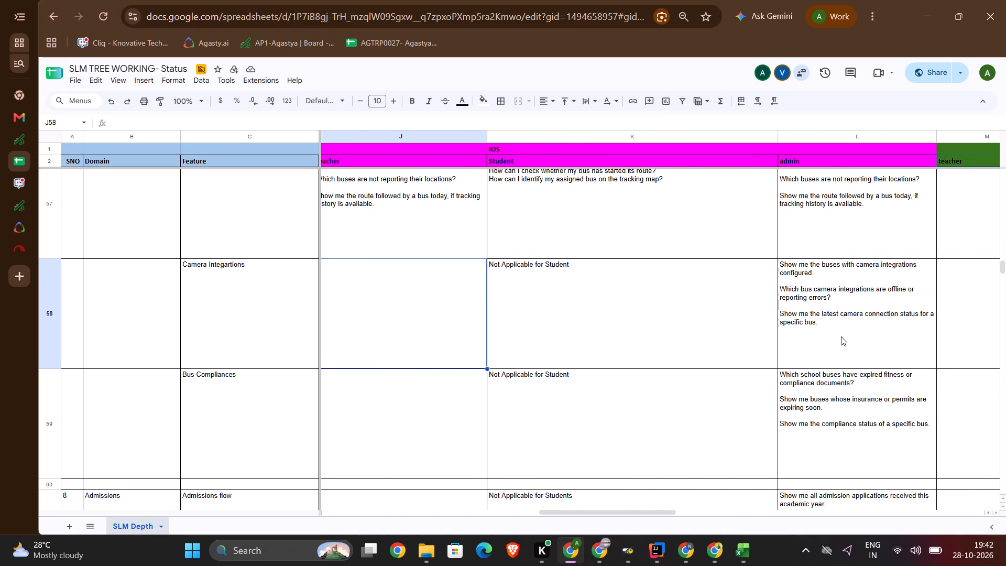
Switch to the other Chrome window, open Agasty.ai in a new tab and look through the teacher account's Core dashboard.
{"action": "left_click", "coordinate": [594, 555]}
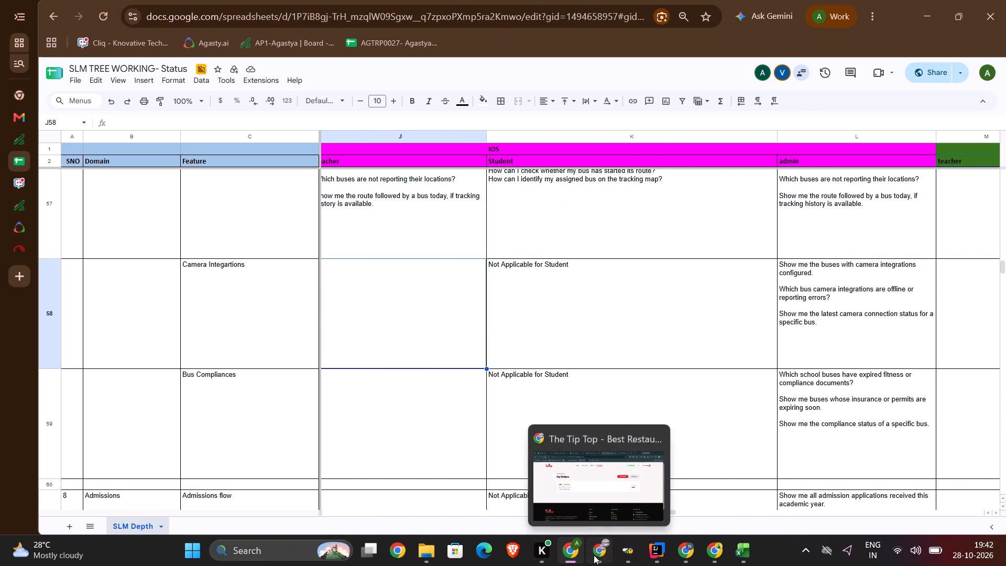
{"action": "left_click", "coordinate": [770, 5]}
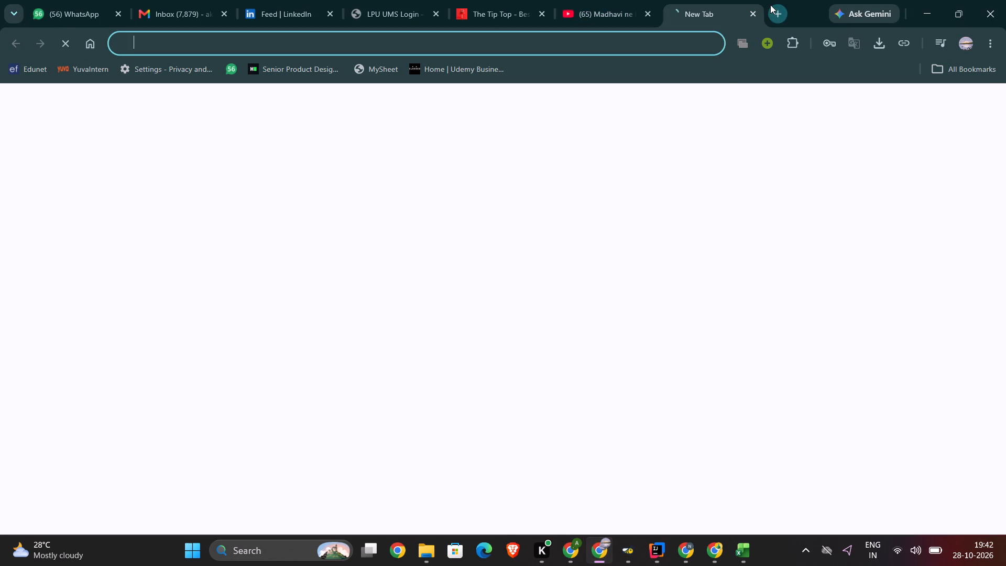
{"action": "type", "text": "ag"}
{"action": "key", "text": "Return"}
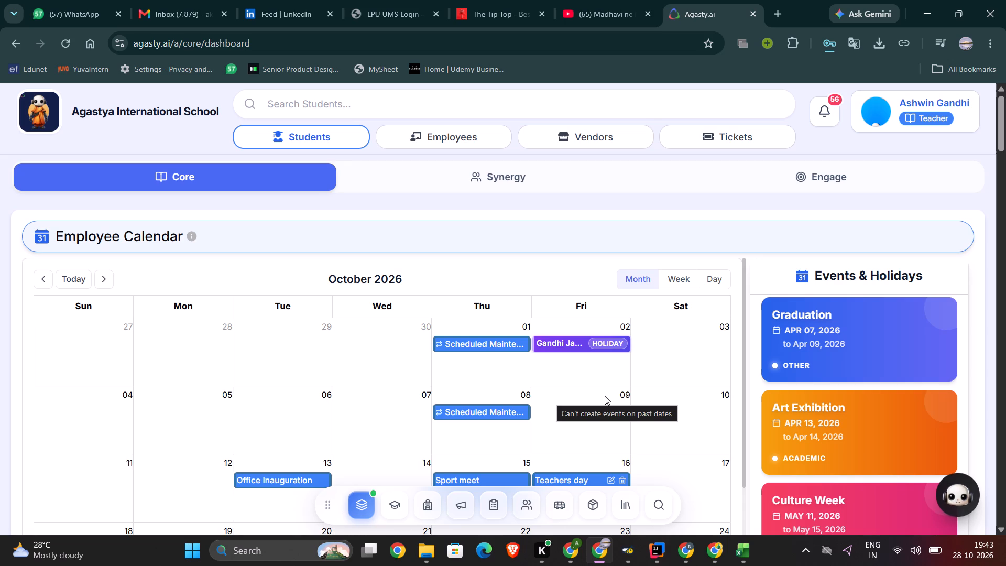
{"action": "scroll", "coordinate": [569, 237], "scroll_direction": "down", "scroll_amount": 5}
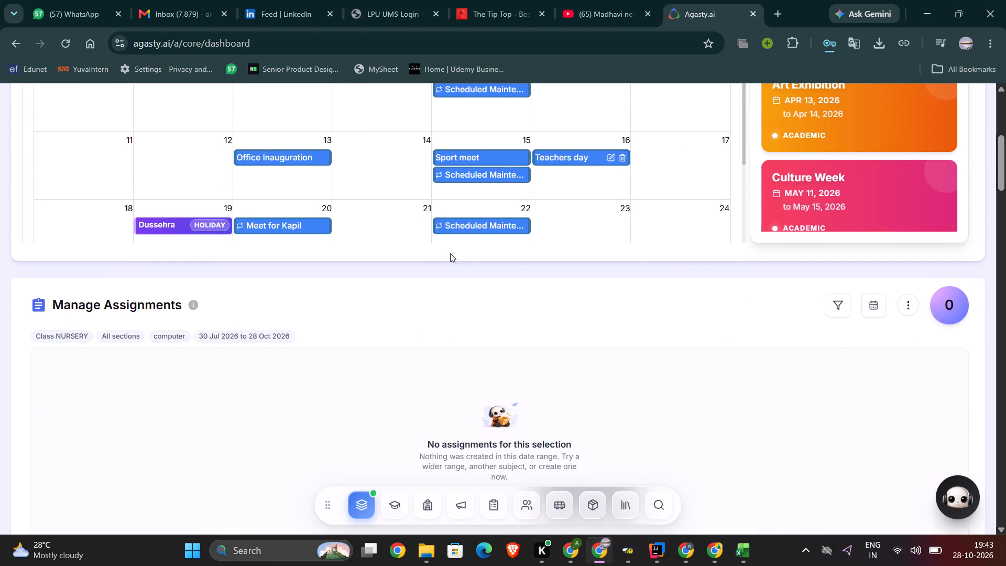
{"action": "scroll", "coordinate": [450, 253], "scroll_direction": "down", "scroll_amount": 6}
{"action": "scroll", "coordinate": [388, 235], "scroll_direction": "up", "scroll_amount": 1}
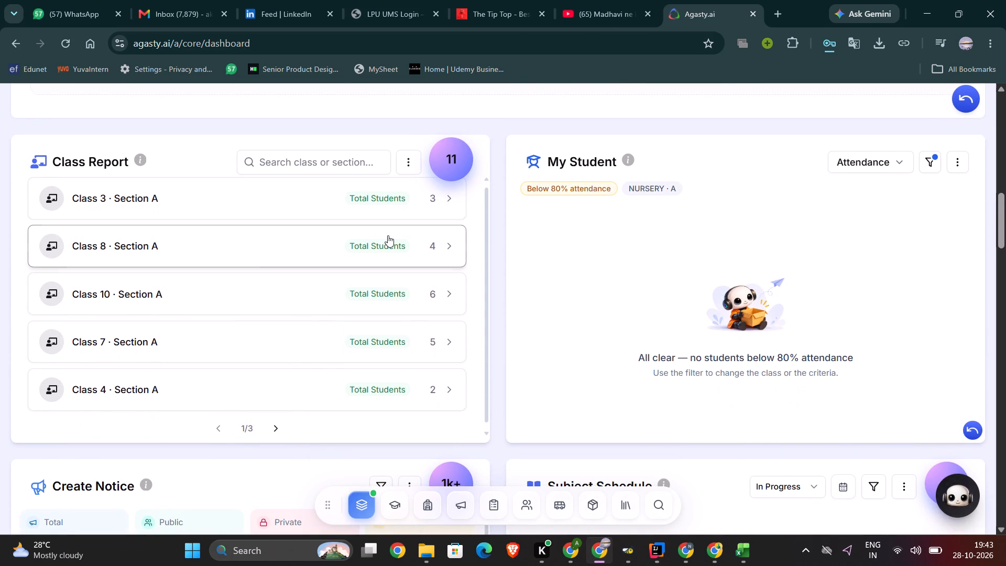
{"action": "scroll", "coordinate": [388, 235], "scroll_direction": "up", "scroll_amount": 1}
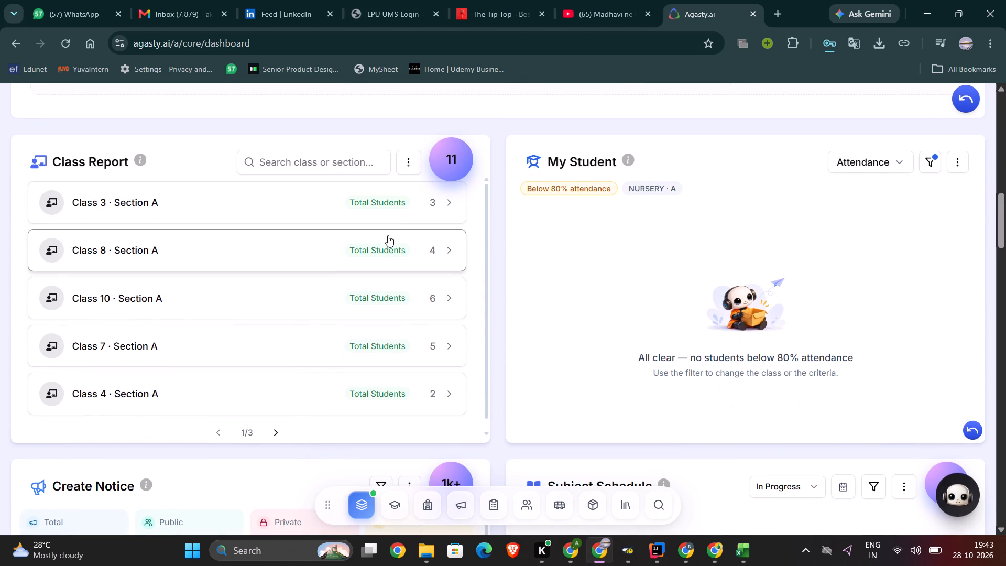
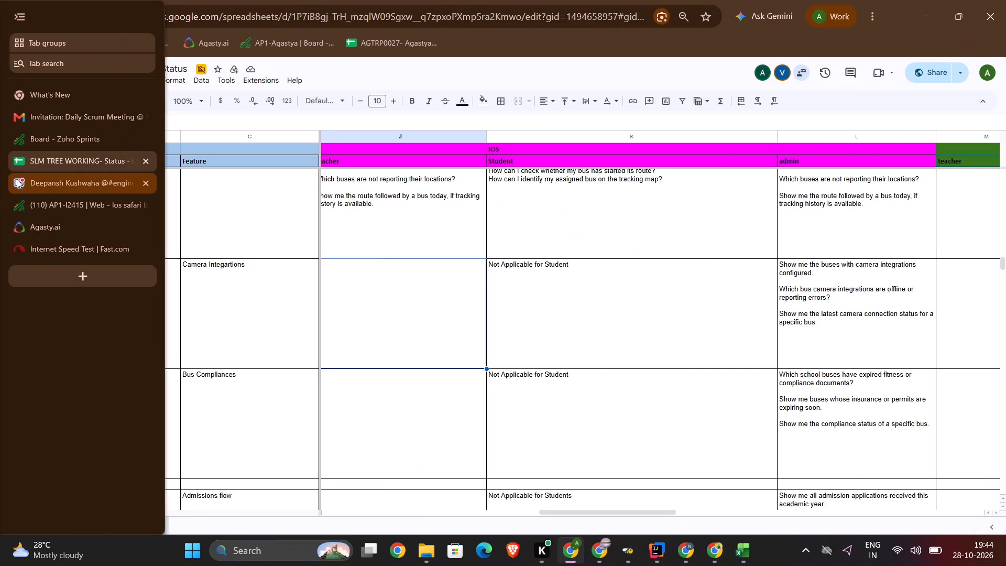
Switch to Cliq and read the new message in the engineering channel about testing the onboarding data on development.
{"action": "left_click", "coordinate": [17, 179]}
{"action": "left_click", "coordinate": [127, 276]}
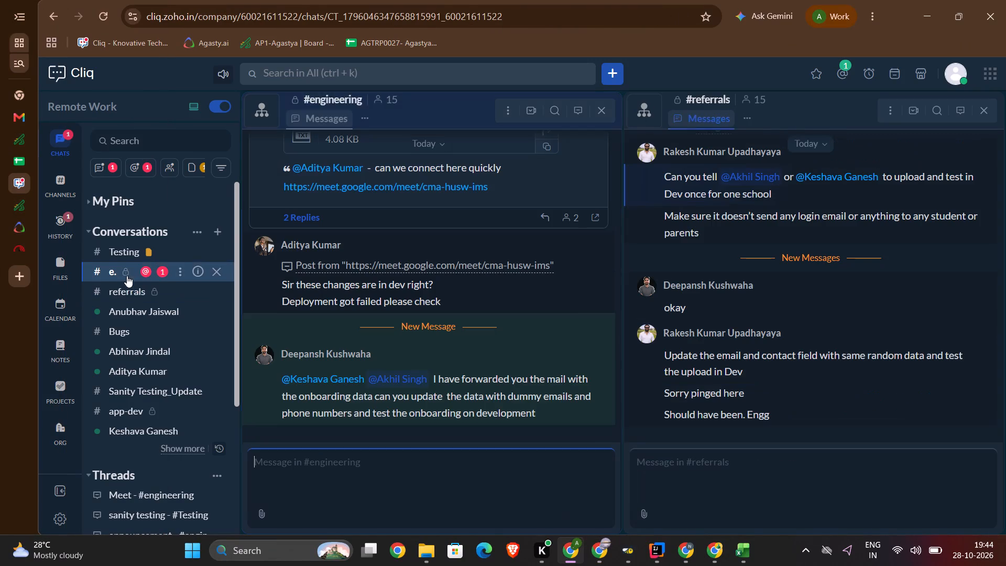
{"action": "scroll", "coordinate": [440, 355], "scroll_direction": "down", "scroll_amount": 2}
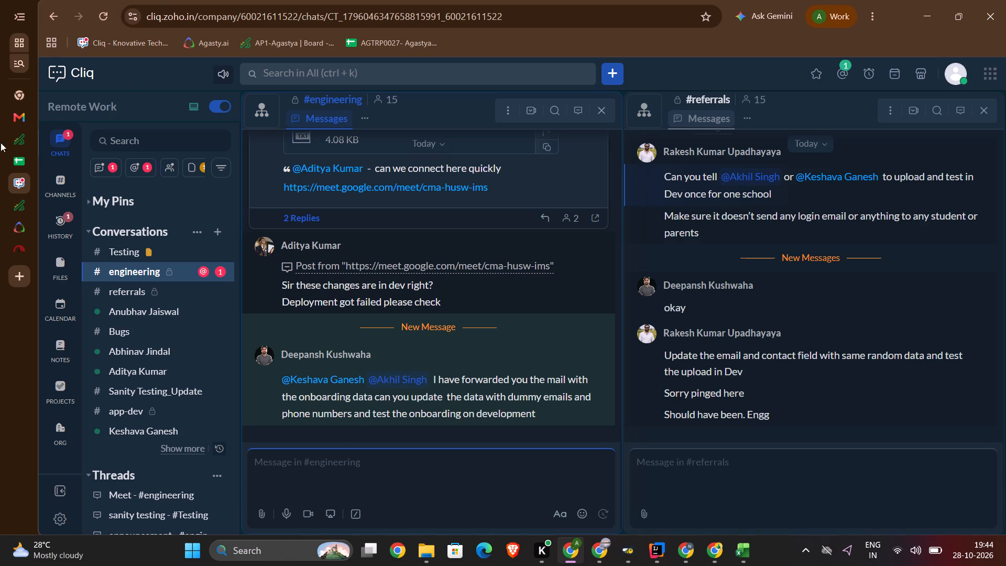
Switch to Gmail and go back from the Daily Scrum Meeting invitation to the starred mail list.
{"action": "left_click", "coordinate": [15, 118]}
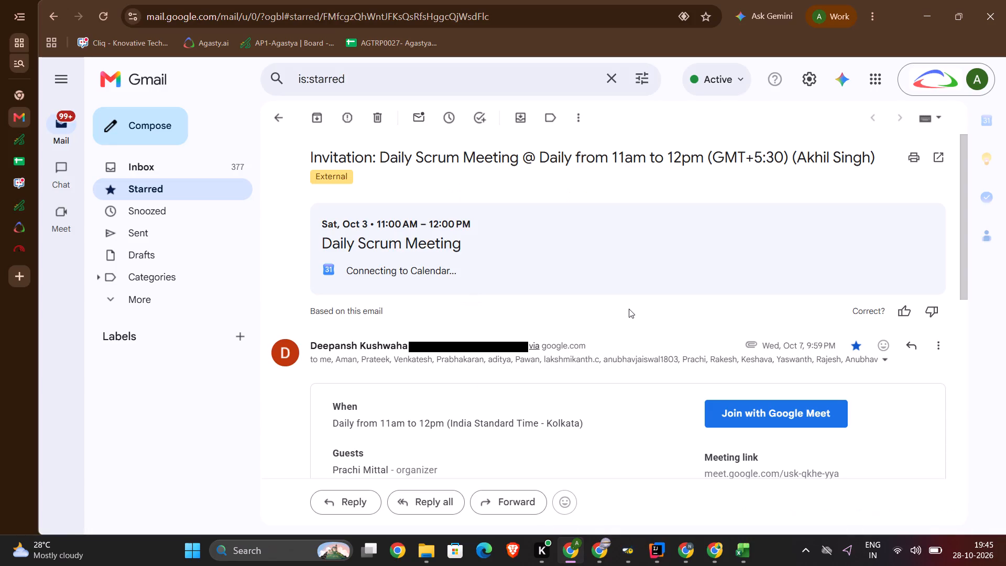
{"action": "scroll", "coordinate": [677, 263], "scroll_direction": "right", "scroll_amount": 6}
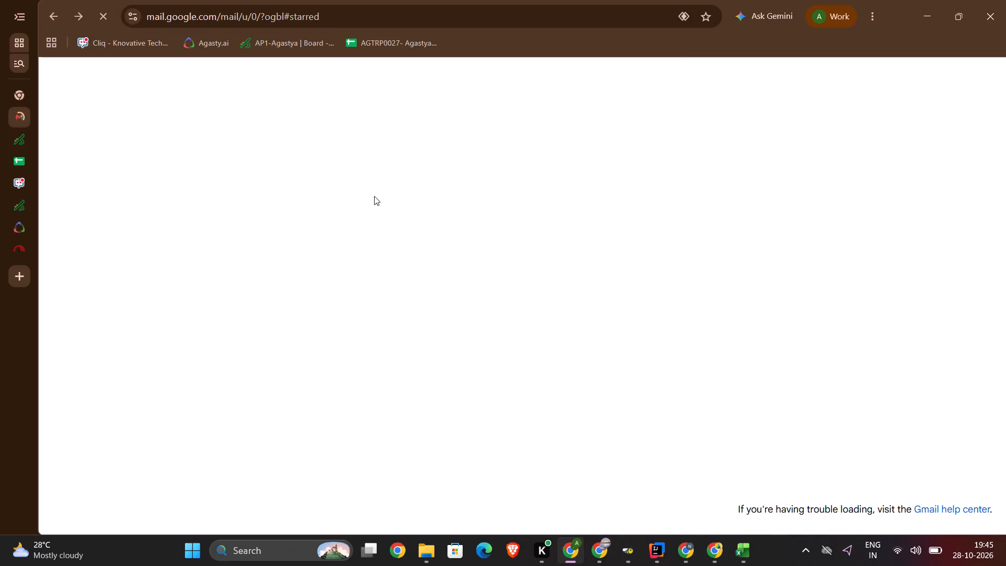
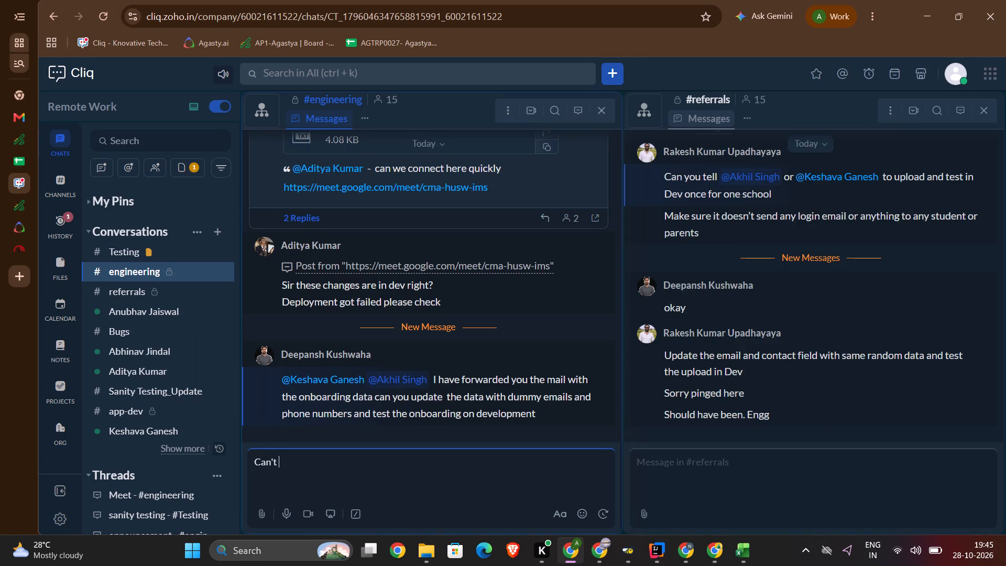
Continue the draft message in the engineering channel so it reads "Can't receive a mai", replying about the forwarded onboarding mail.
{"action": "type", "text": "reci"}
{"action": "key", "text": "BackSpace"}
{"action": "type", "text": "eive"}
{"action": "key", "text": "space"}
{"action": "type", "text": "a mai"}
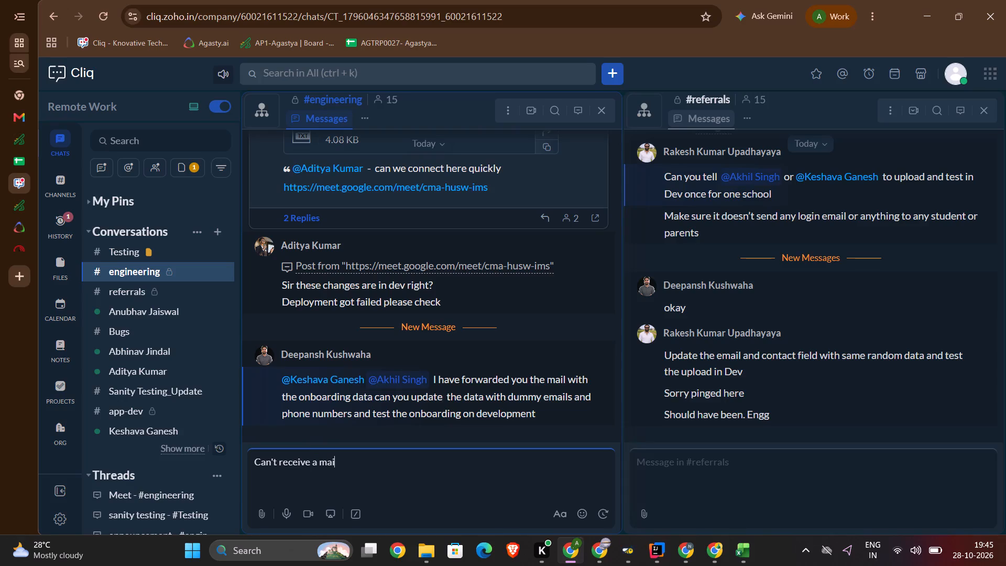
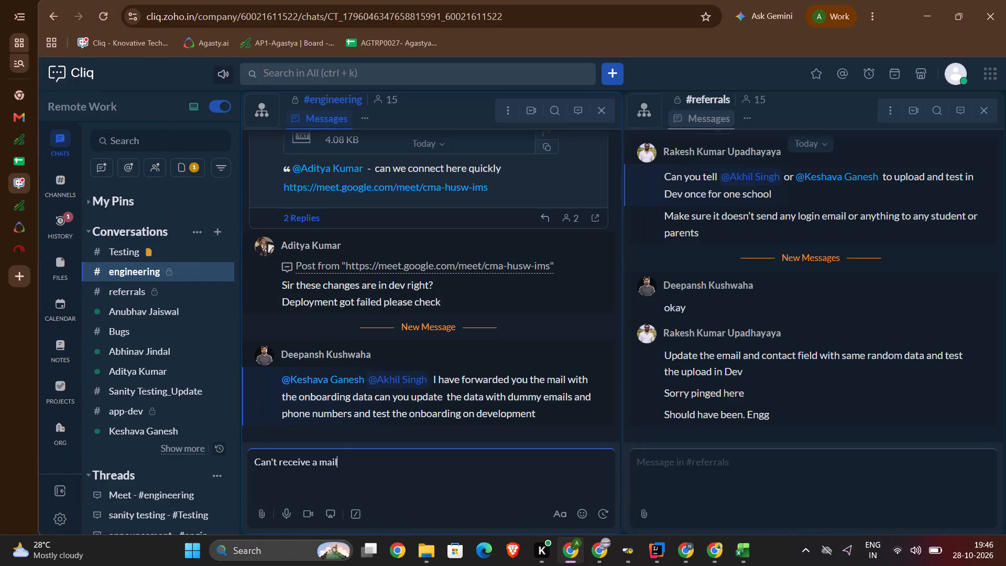
Send the drafted message "Can't receive a mail" to the engineering channel.
{"action": "key", "text": "Return"}
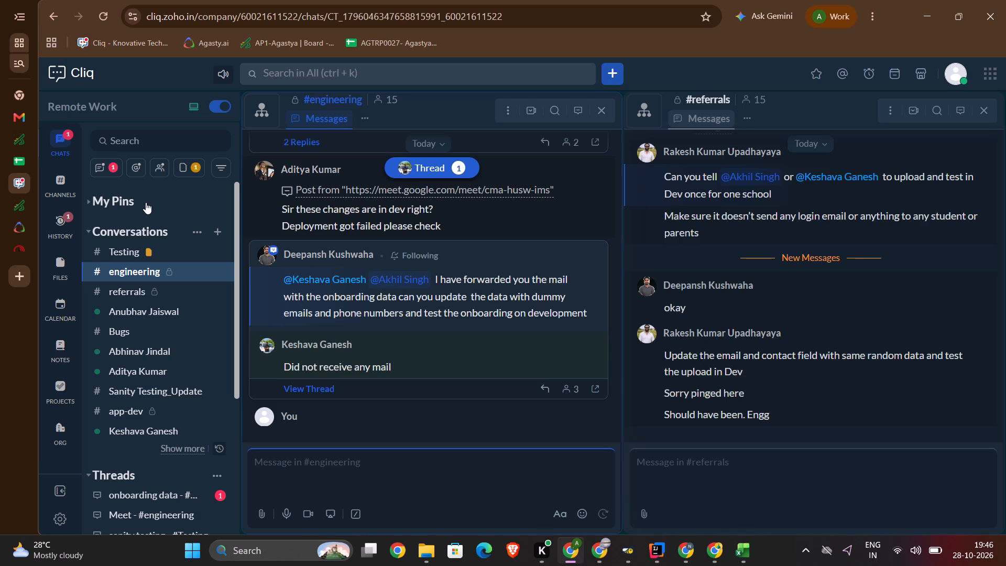
Check the latest engineering channel messages about the onboarding data mail.
{"action": "scroll", "coordinate": [314, 297], "scroll_direction": "down", "scroll_amount": 5}
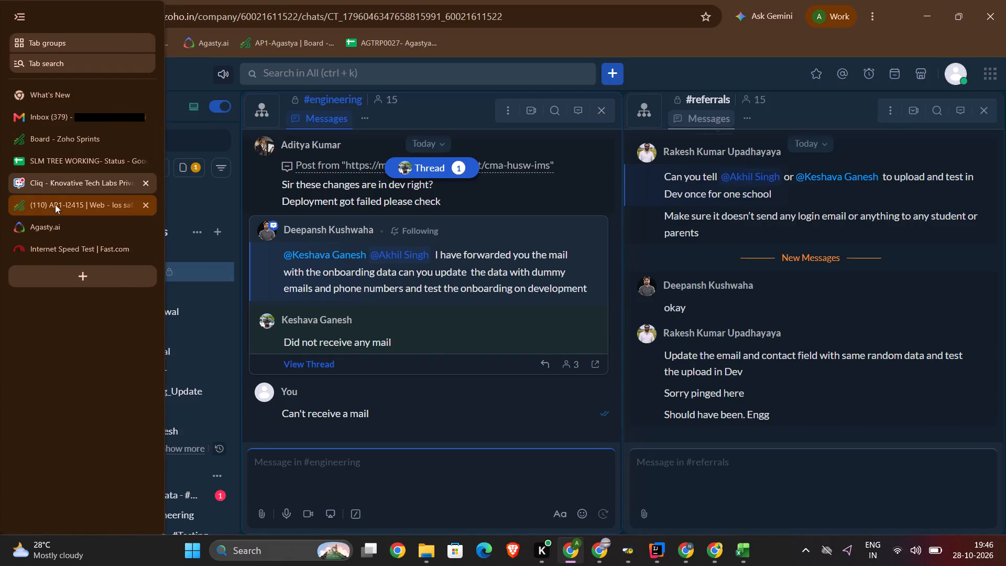
Return to the SLM Depth sheet and review the iOS teacher cells from Camera Integartions and Bus Compliances down through the Admissions features.
{"action": "left_click", "coordinate": [54, 165]}
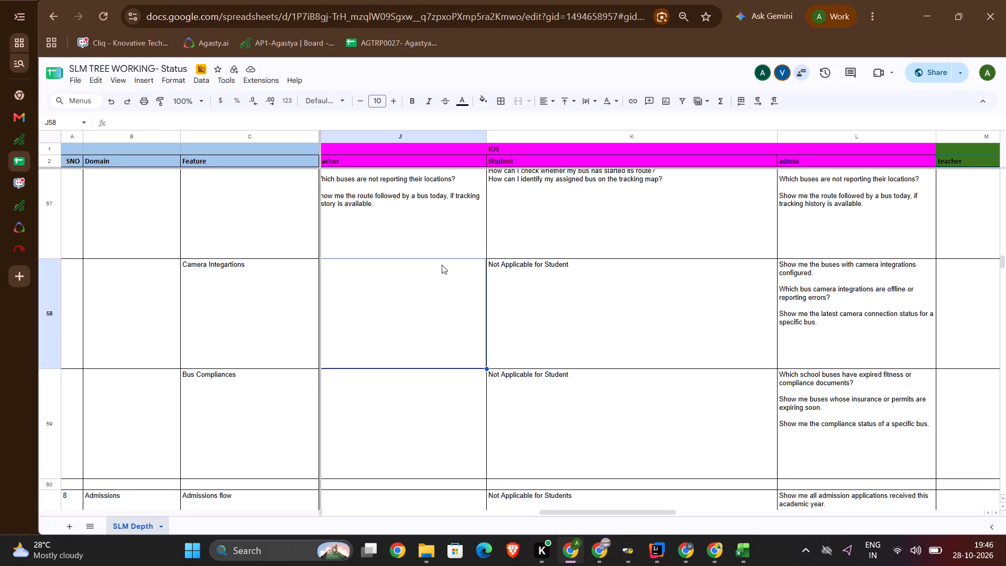
{"action": "scroll", "coordinate": [406, 286], "scroll_direction": "right", "scroll_amount": 1}
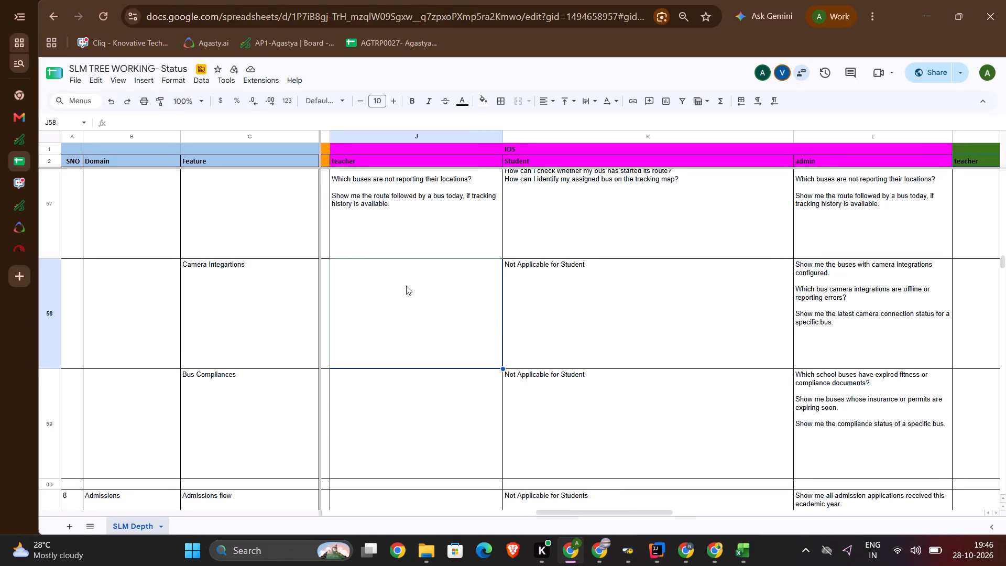
{"action": "triple_click", "coordinate": [375, 266]}
{"action": "left_click", "coordinate": [375, 266]}
{"action": "left_click", "coordinate": [375, 266]}
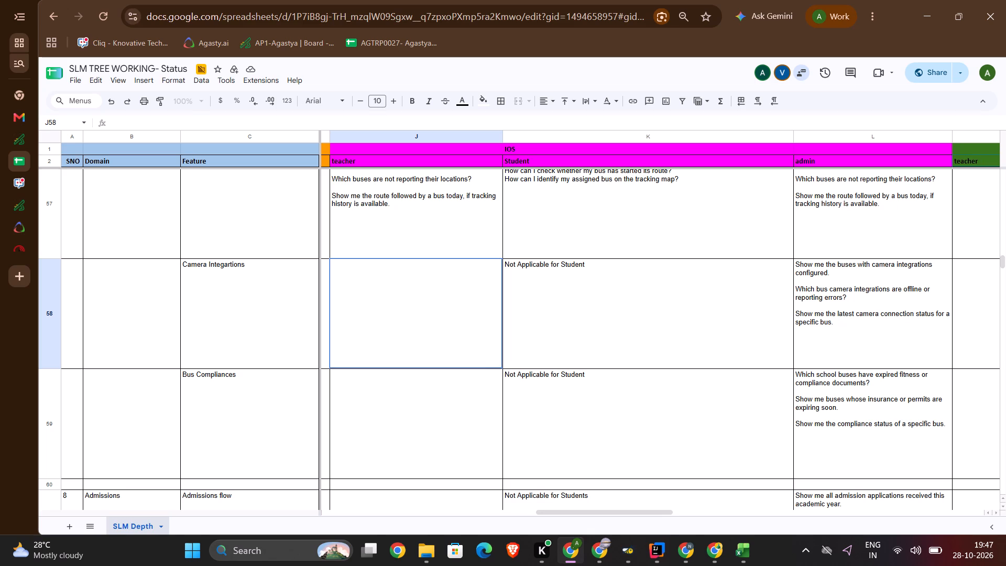
{"action": "left_click", "coordinate": [405, 442]}
{"action": "scroll", "coordinate": [405, 442], "scroll_direction": "down", "scroll_amount": 5}
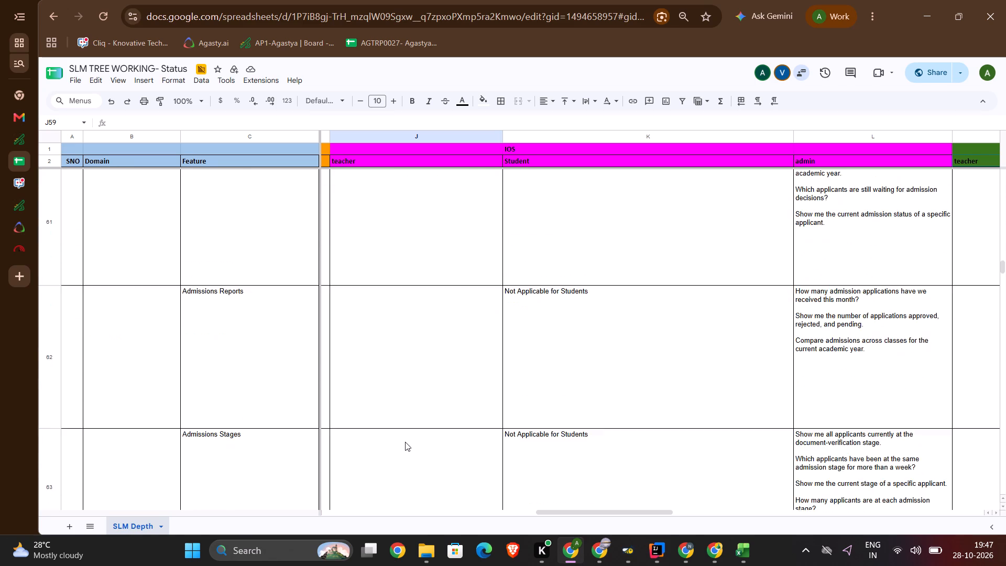
Check the Admissions flow row from the iOS teacher cell across the Android columns to the earlier teacher remarks in column F.
{"action": "scroll", "coordinate": [405, 442], "scroll_direction": "up", "scroll_amount": 1}
{"action": "left_click", "coordinate": [380, 287]}
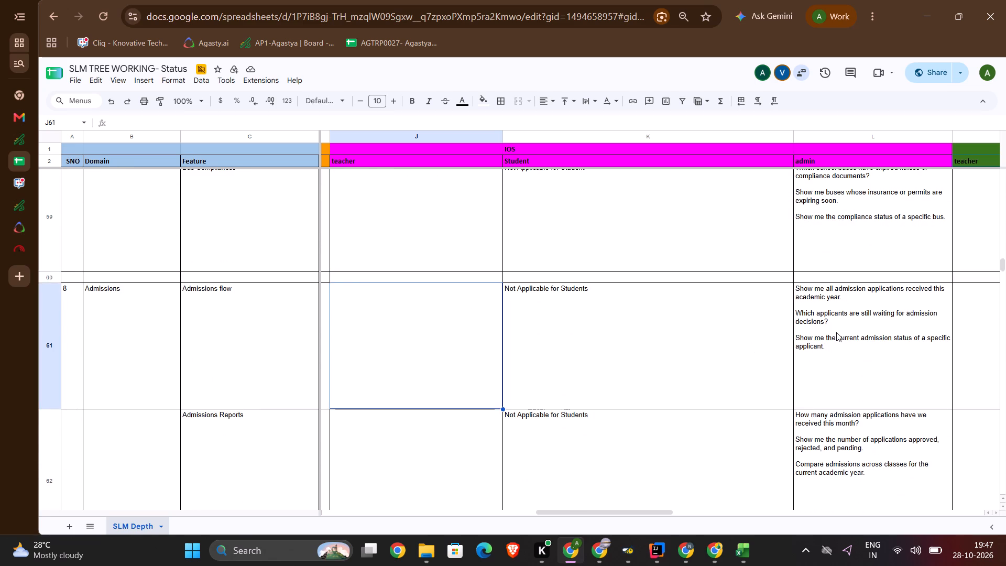
{"action": "scroll", "coordinate": [836, 332], "scroll_direction": "right", "scroll_amount": 2}
{"action": "scroll", "coordinate": [467, 331], "scroll_direction": "right", "scroll_amount": 2}
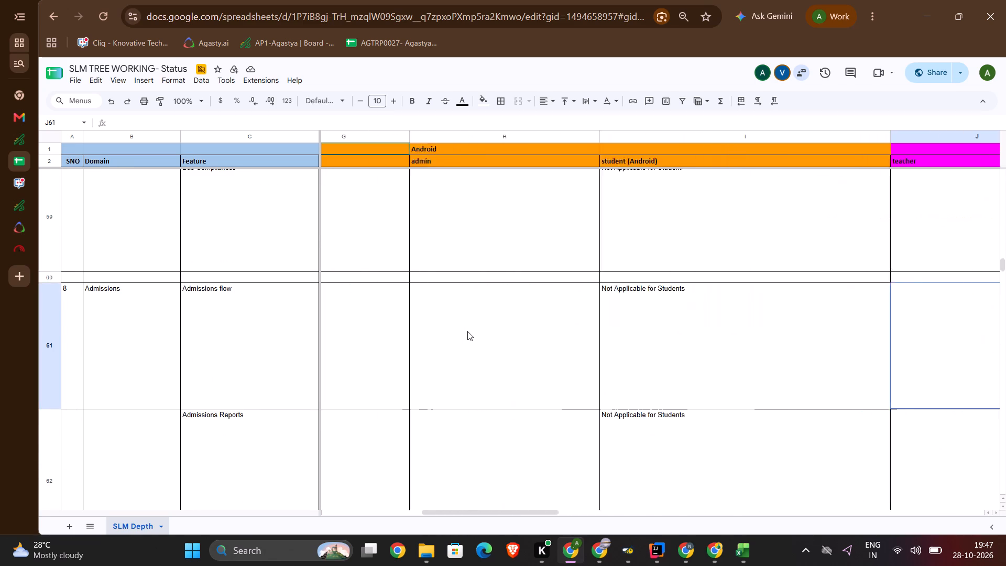
{"action": "scroll", "coordinate": [467, 331], "scroll_direction": "right", "scroll_amount": 2}
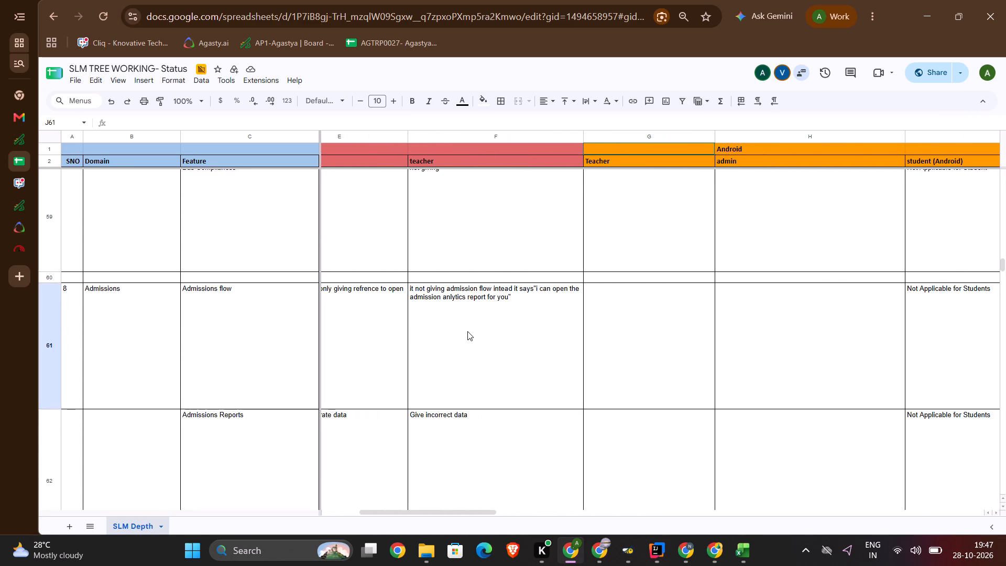
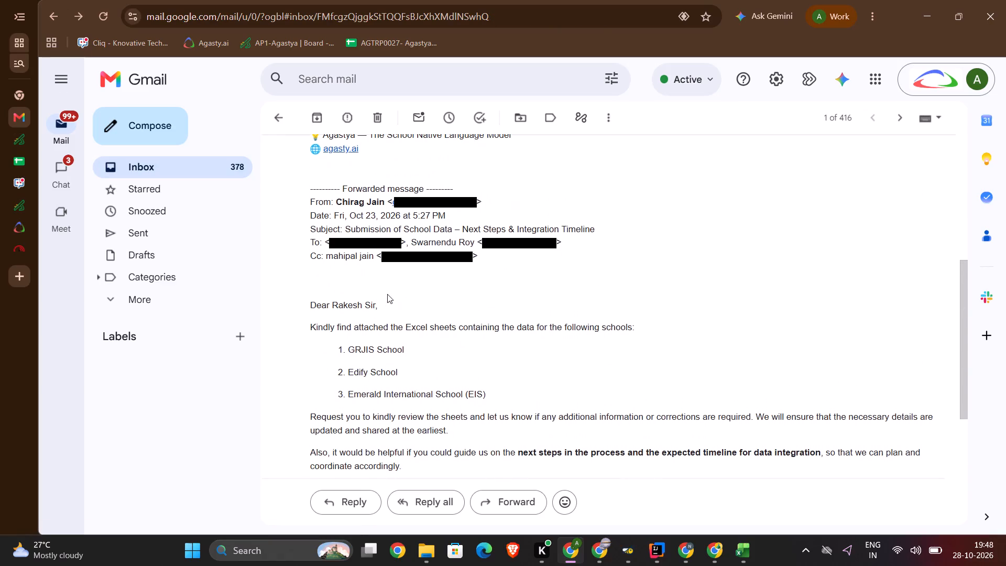
Switch to Cliq and write the message "Now rwceived" in the engineering channel in response to the forwarded mail.
{"action": "left_click", "coordinate": [21, 184]}
{"action": "scroll", "coordinate": [414, 356], "scroll_direction": "down", "scroll_amount": 1}
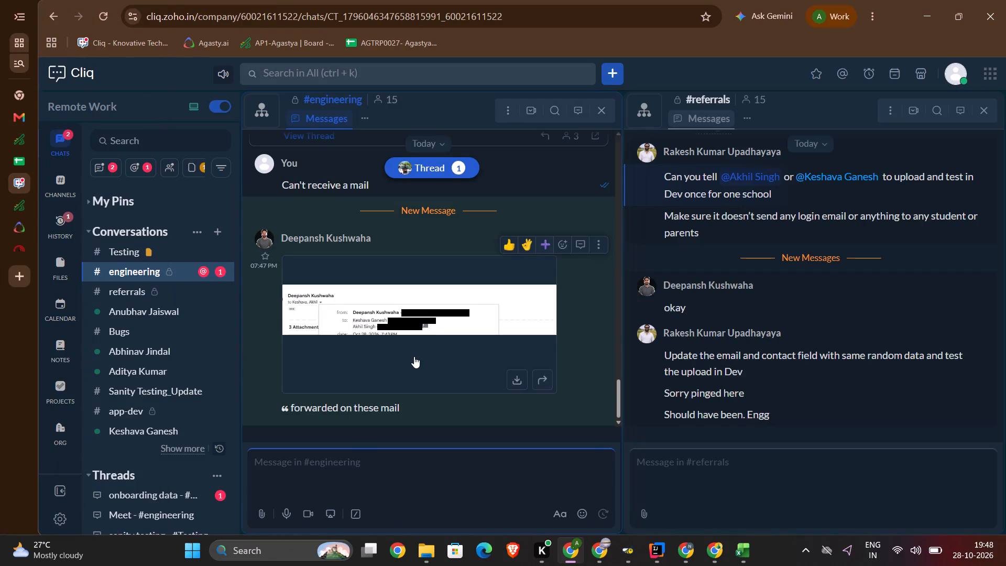
{"action": "left_click", "coordinate": [336, 464]}
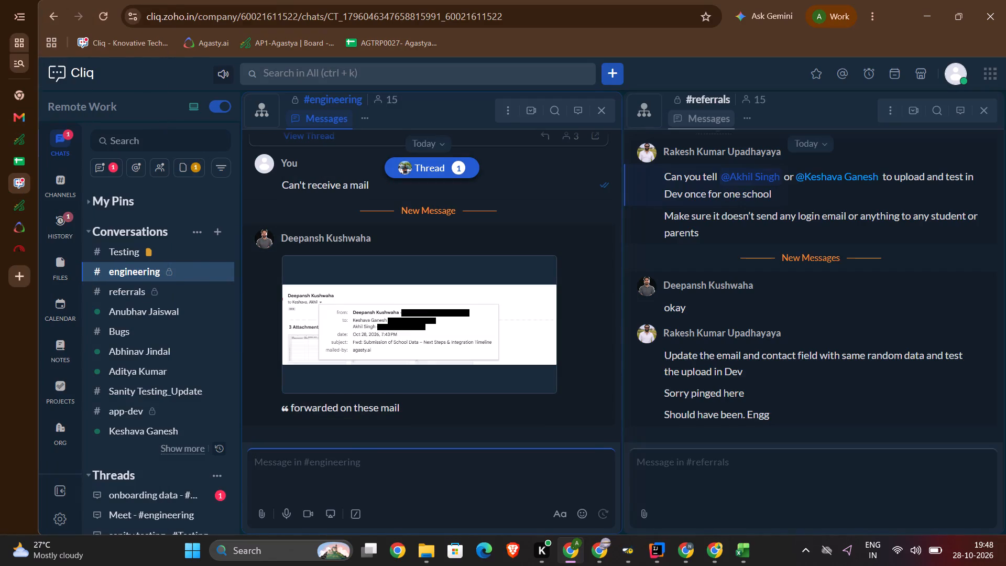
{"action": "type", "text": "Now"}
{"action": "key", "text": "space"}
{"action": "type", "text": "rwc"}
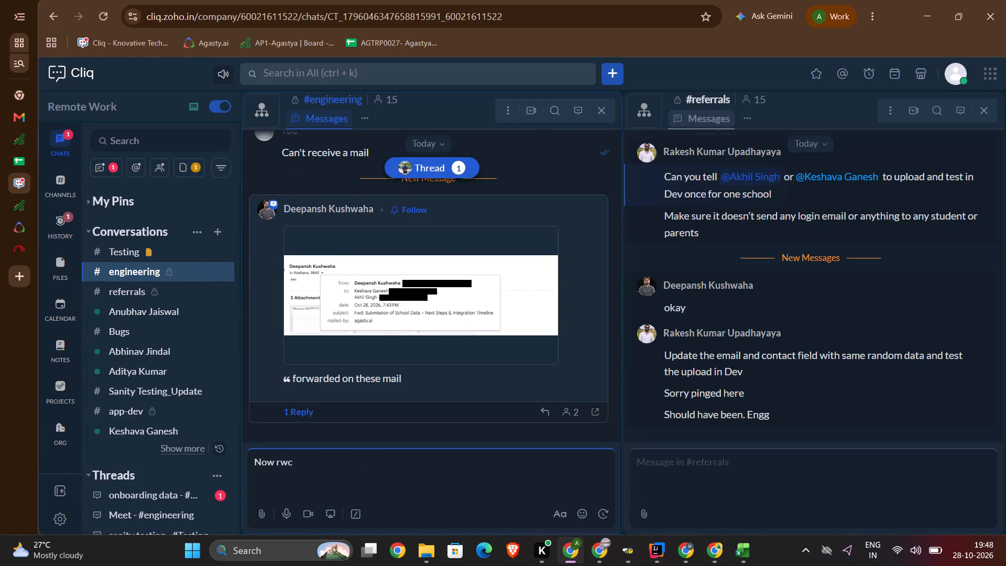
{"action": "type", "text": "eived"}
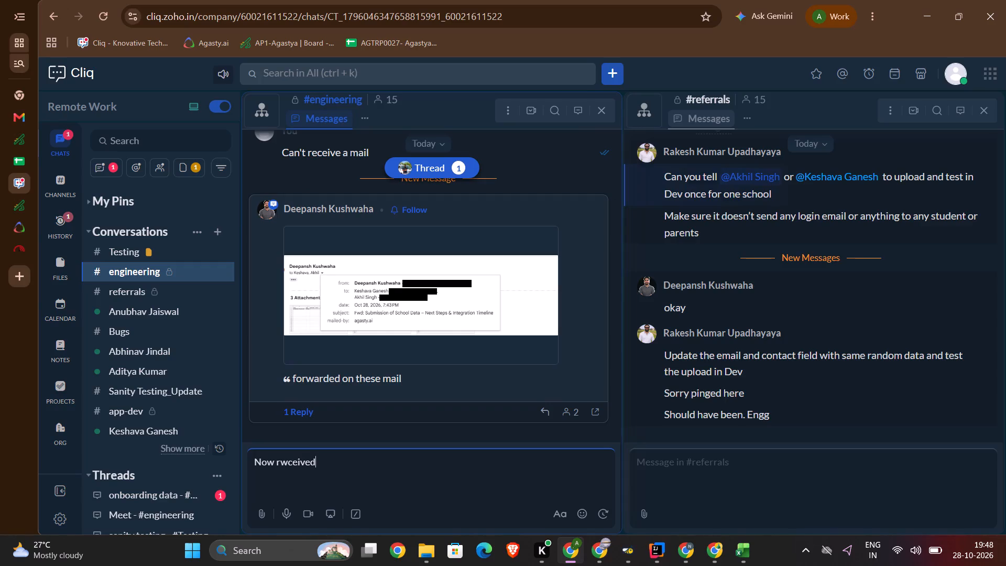
Clear the unsent draft message in the engineering channel.
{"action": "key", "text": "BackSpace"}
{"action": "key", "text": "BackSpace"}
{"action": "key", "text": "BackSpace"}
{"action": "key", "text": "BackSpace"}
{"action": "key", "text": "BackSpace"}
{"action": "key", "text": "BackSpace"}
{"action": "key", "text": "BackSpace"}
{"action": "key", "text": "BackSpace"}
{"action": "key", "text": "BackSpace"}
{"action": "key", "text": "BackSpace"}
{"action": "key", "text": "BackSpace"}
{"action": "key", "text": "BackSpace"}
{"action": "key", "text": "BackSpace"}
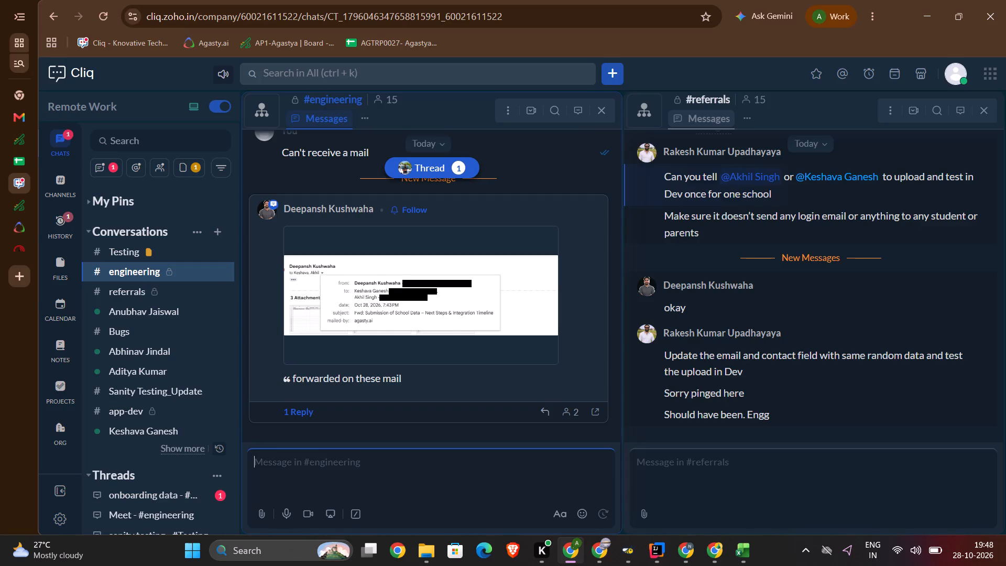
Reply "Received" in the thread under the "forwarded on these mail" message, then return to the engineering channel.
{"action": "left_click", "coordinate": [296, 414]}
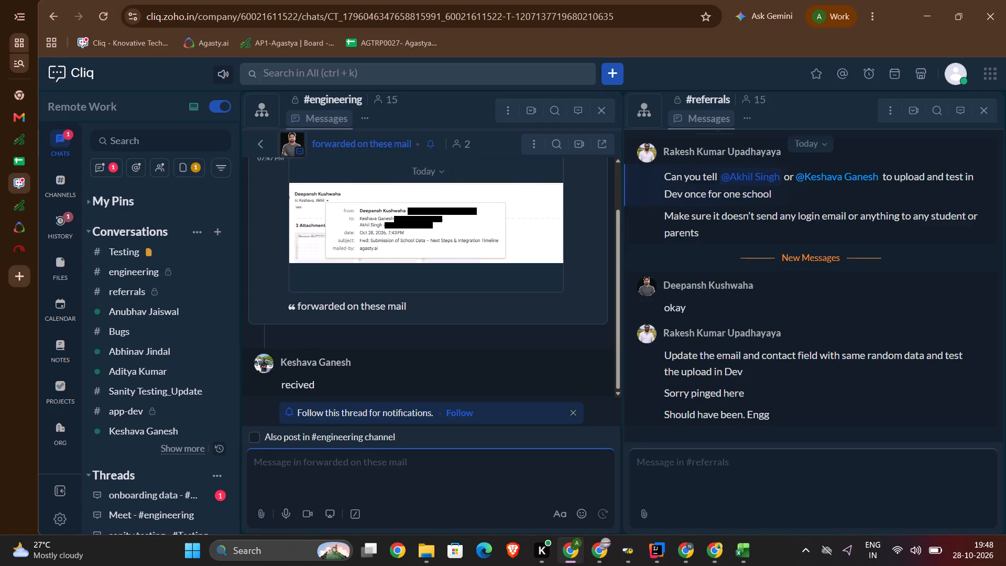
{"action": "scroll", "coordinate": [327, 306], "scroll_direction": "down", "scroll_amount": 1}
{"action": "left_click", "coordinate": [305, 464]}
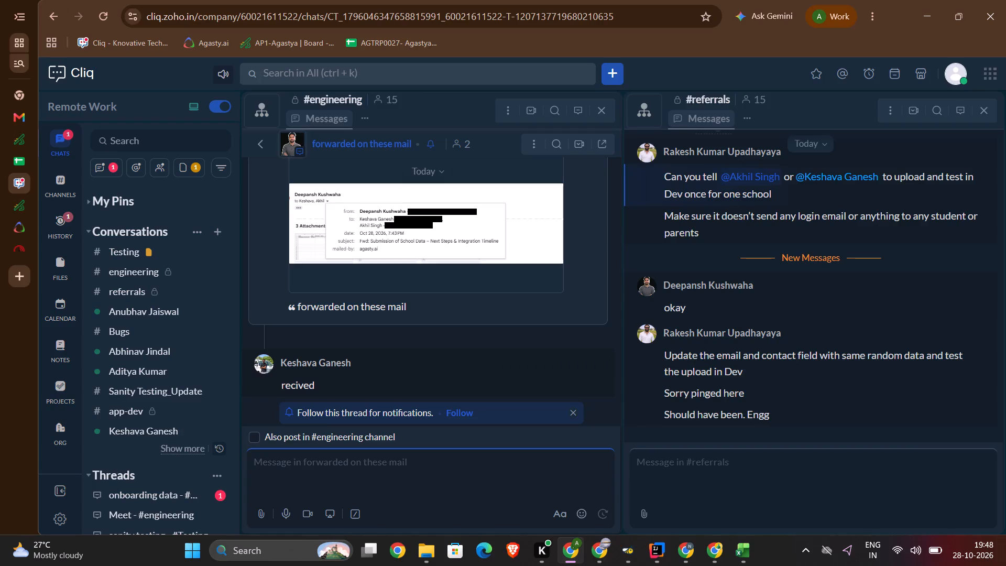
{"action": "type", "text": "Received"}
{"action": "key", "text": "Return"}
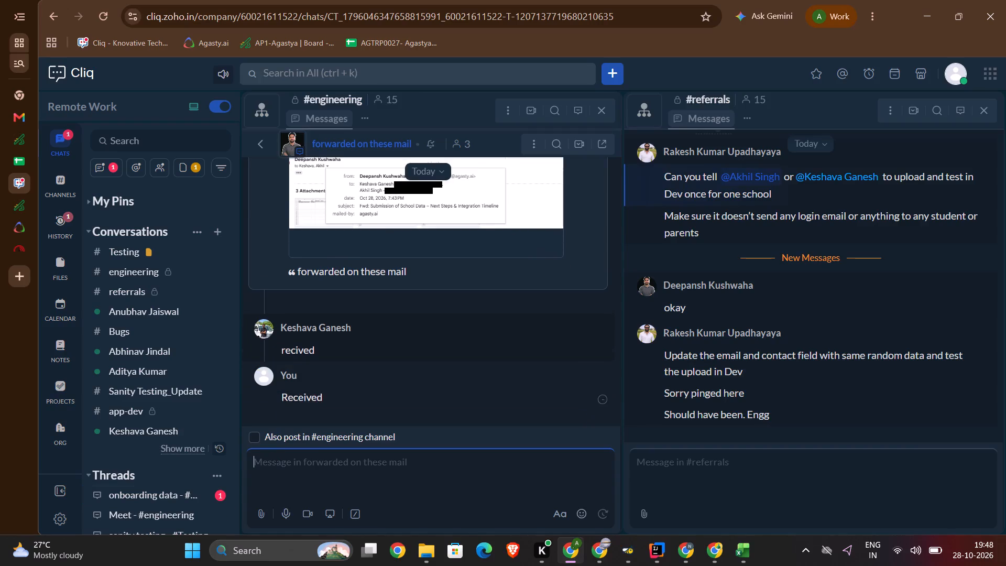
{"action": "left_click", "coordinate": [258, 137]}
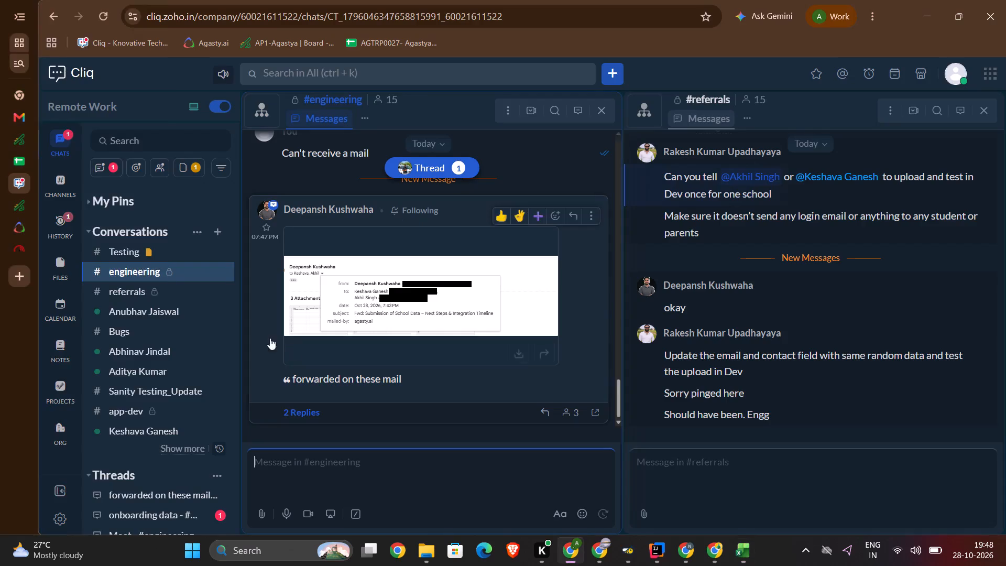
Switch back to the SLM Depth sheet and review the teacher cells around Bus Compliances and Admissions flow.
{"action": "left_click", "coordinate": [57, 160]}
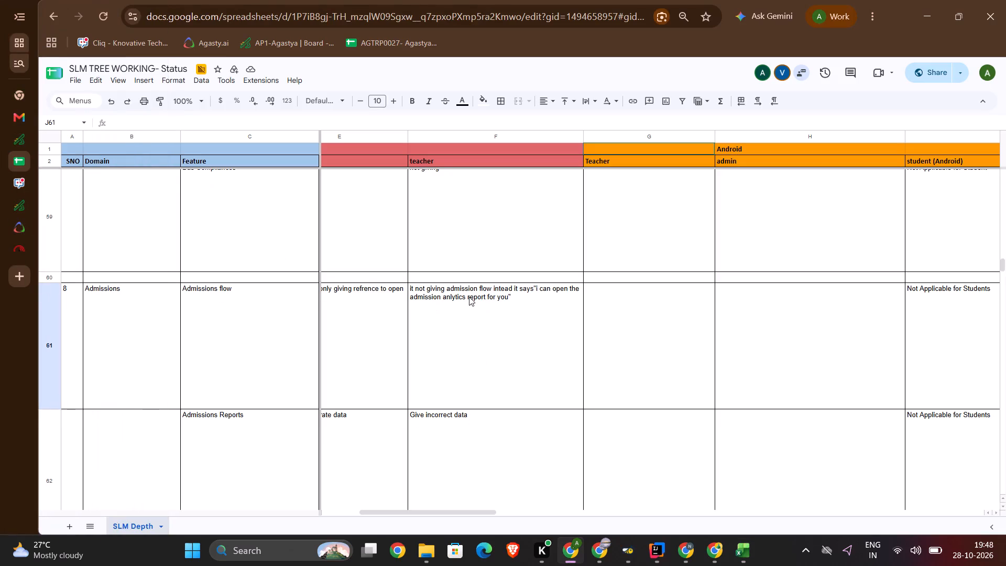
{"action": "scroll", "coordinate": [469, 297], "scroll_direction": "up", "scroll_amount": 1}
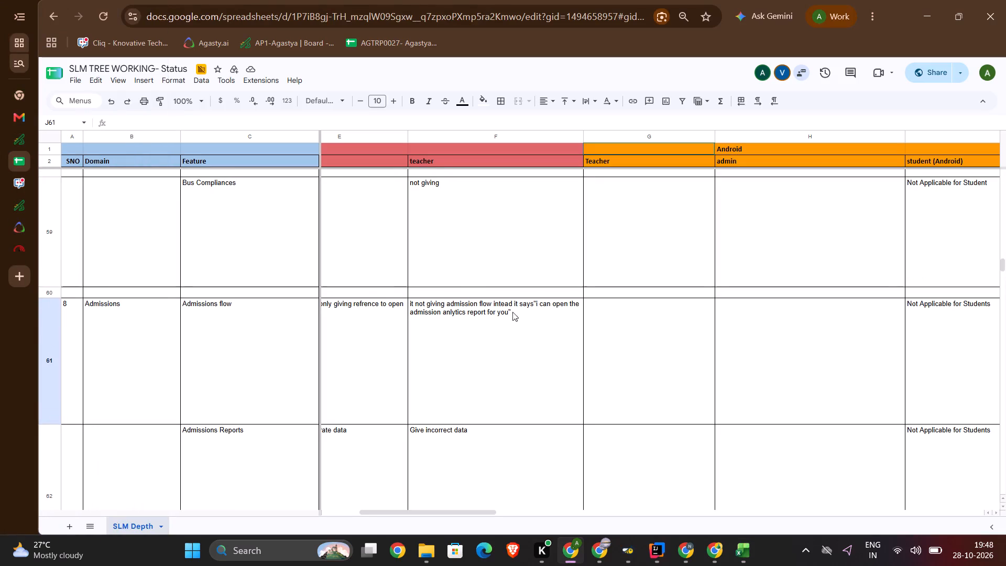
{"action": "scroll", "coordinate": [404, 355], "scroll_direction": "up", "scroll_amount": 1}
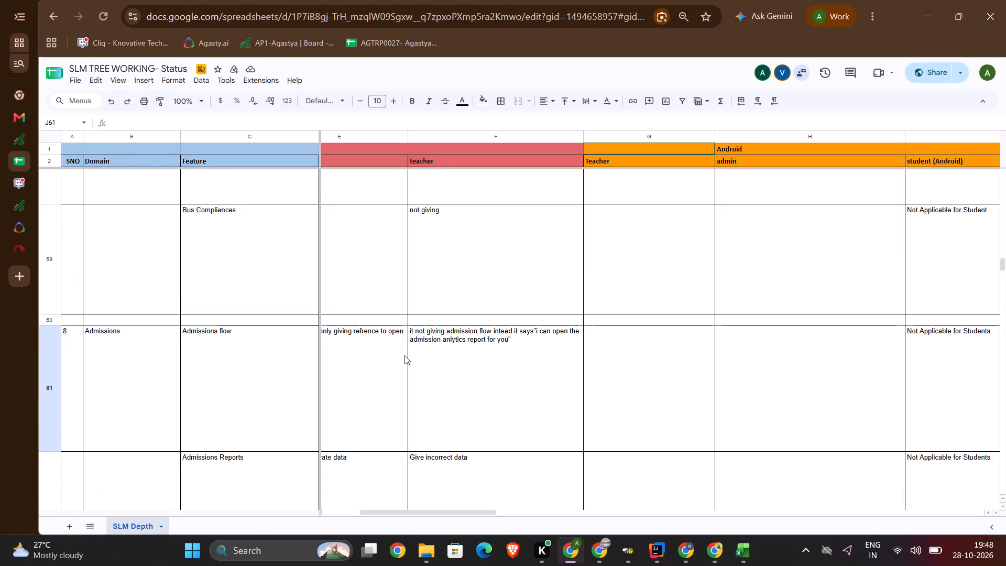
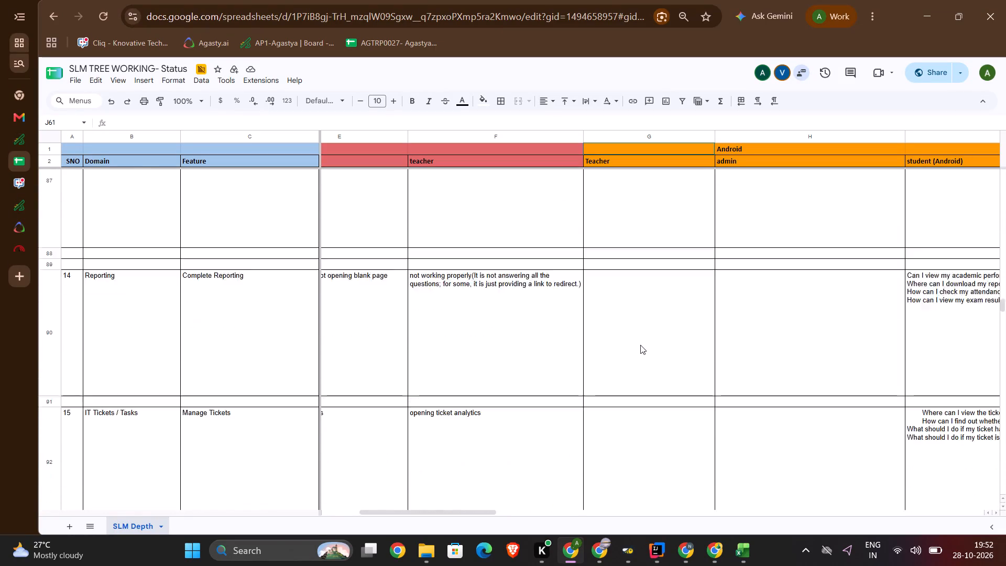
Examine the iOS teacher column from the employee features through Bus Compliances for cells that still need questions.
{"action": "scroll", "coordinate": [640, 345], "scroll_direction": "up", "scroll_amount": 9}
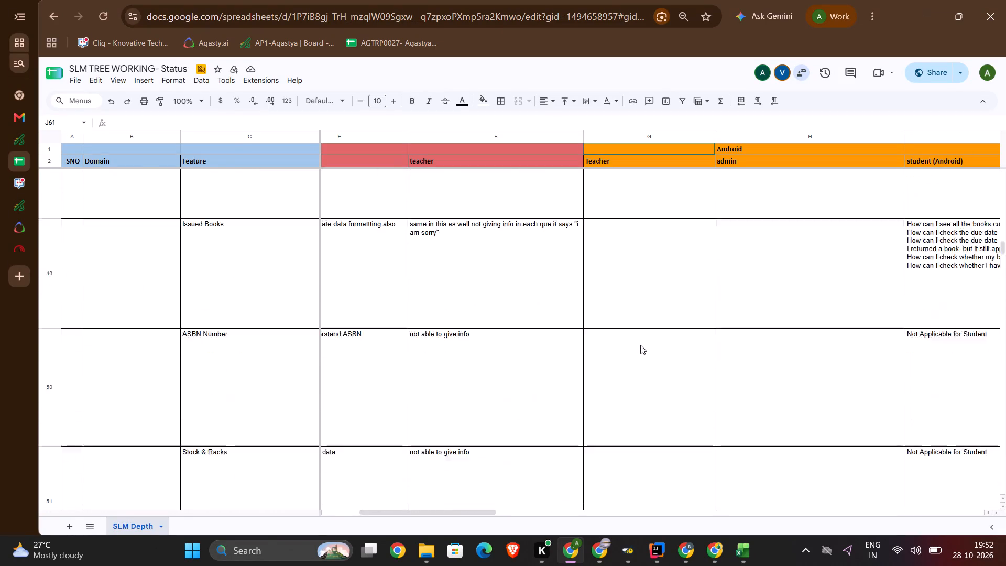
{"action": "scroll", "coordinate": [640, 345], "scroll_direction": "up", "scroll_amount": 12}
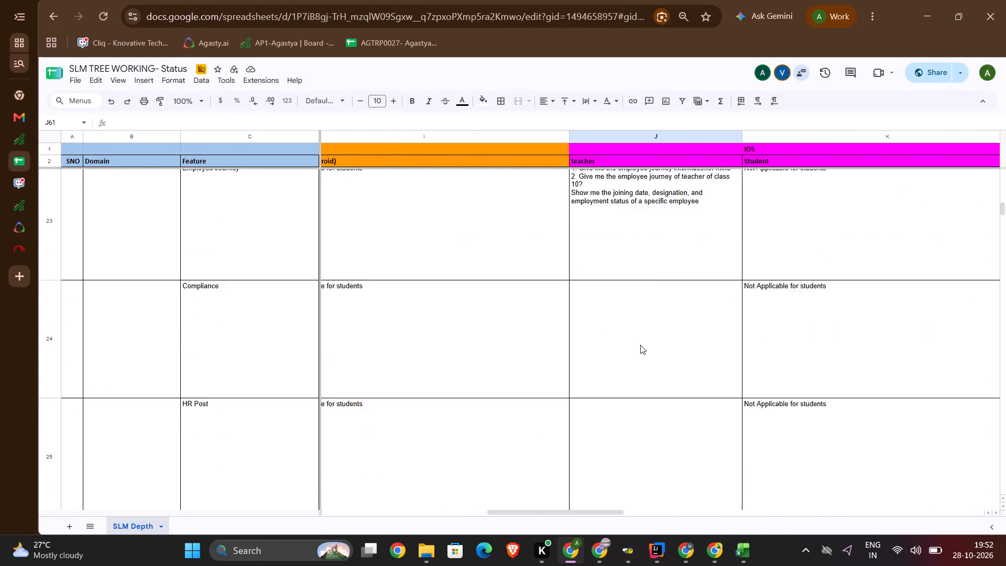
{"action": "scroll", "coordinate": [640, 345], "scroll_direction": "up", "scroll_amount": 6}
{"action": "scroll", "coordinate": [640, 345], "scroll_direction": "down", "scroll_amount": 2}
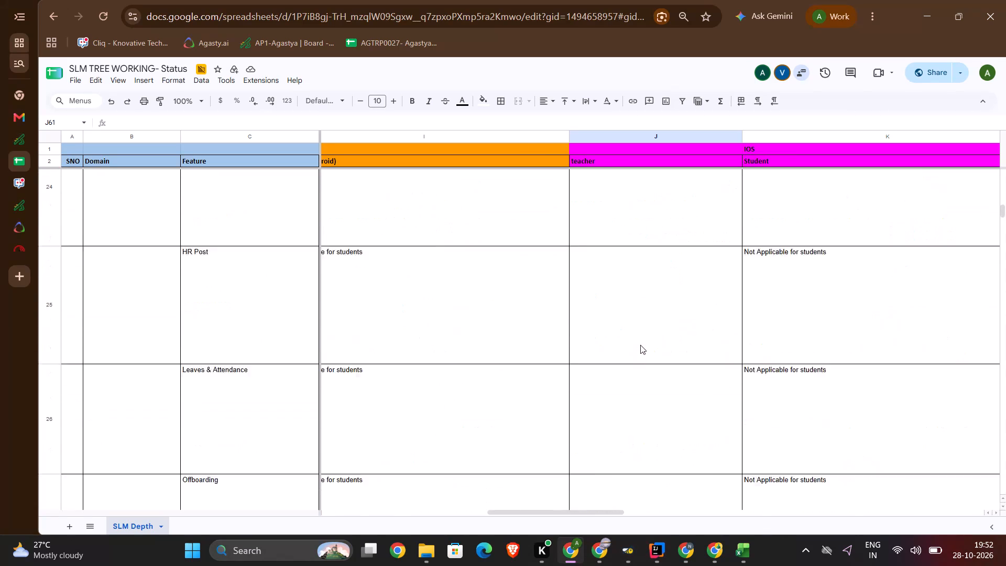
{"action": "scroll", "coordinate": [640, 345], "scroll_direction": "down", "scroll_amount": 1}
{"action": "scroll", "coordinate": [640, 345], "scroll_direction": "up", "scroll_amount": 2}
{"action": "scroll", "coordinate": [640, 345], "scroll_direction": "down", "scroll_amount": 9}
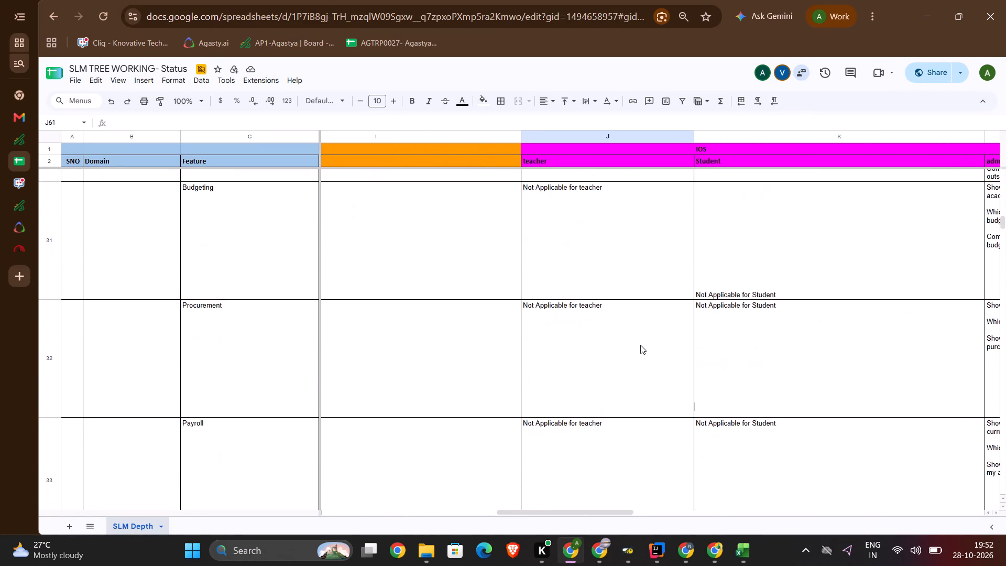
{"action": "scroll", "coordinate": [640, 345], "scroll_direction": "down", "scroll_amount": 9}
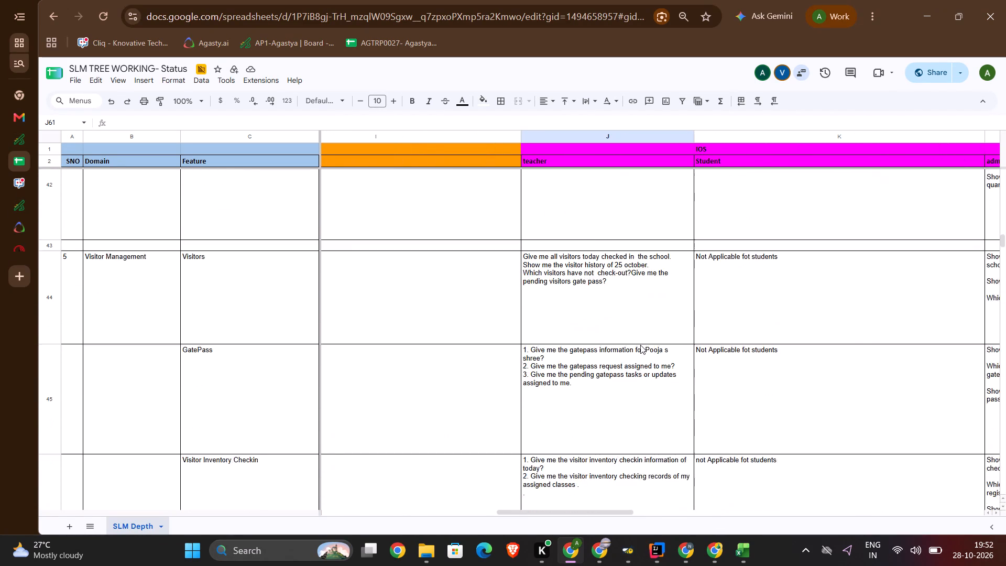
{"action": "scroll", "coordinate": [640, 345], "scroll_direction": "down", "scroll_amount": 11}
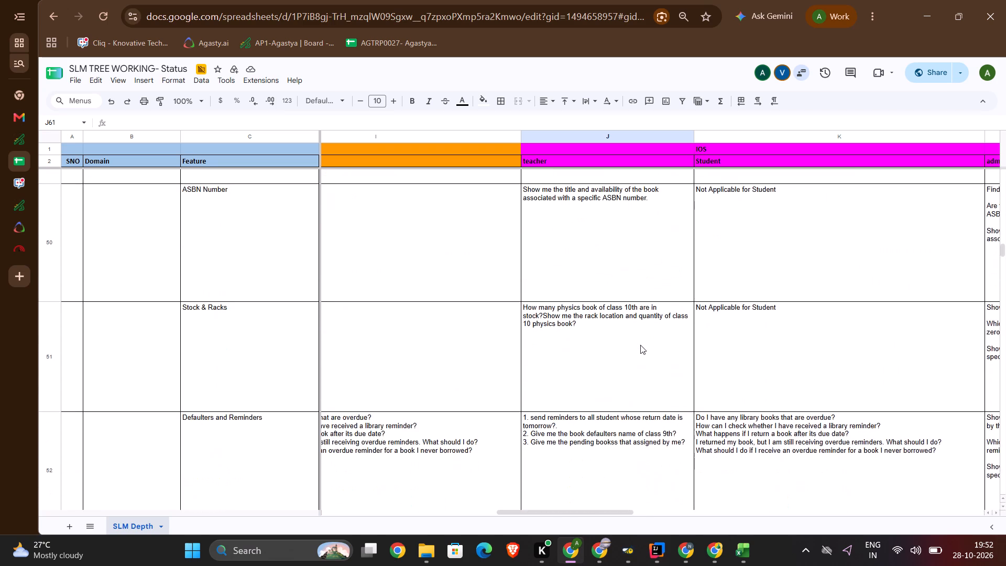
{"action": "scroll", "coordinate": [640, 345], "scroll_direction": "down", "scroll_amount": 7}
{"action": "scroll", "coordinate": [640, 345], "scroll_direction": "up", "scroll_amount": 1}
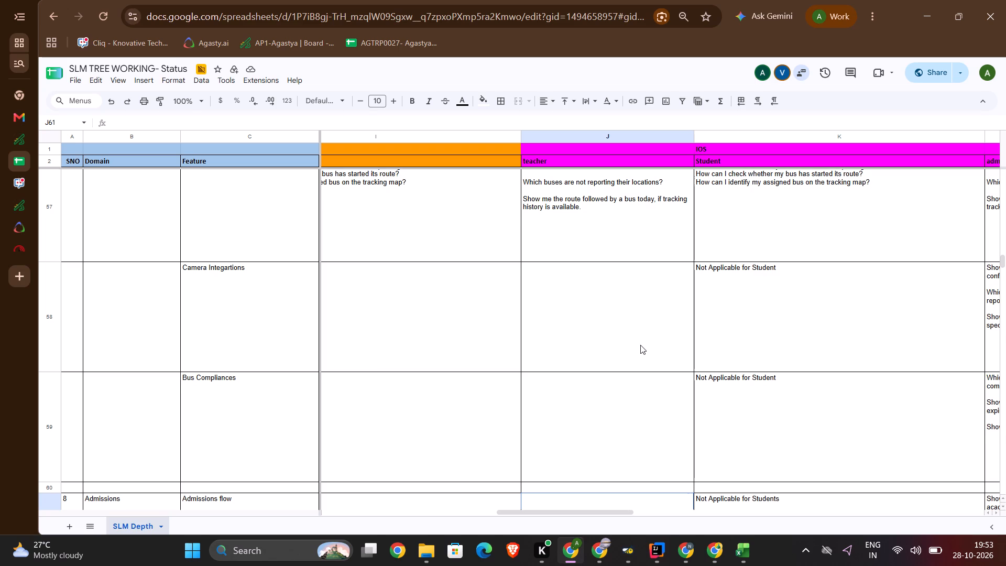
Begin an entry in the iOS teacher cell for Admissions flow with the text "bm".
{"action": "type", "text": "bm"}
{"action": "key", "text": "space"}
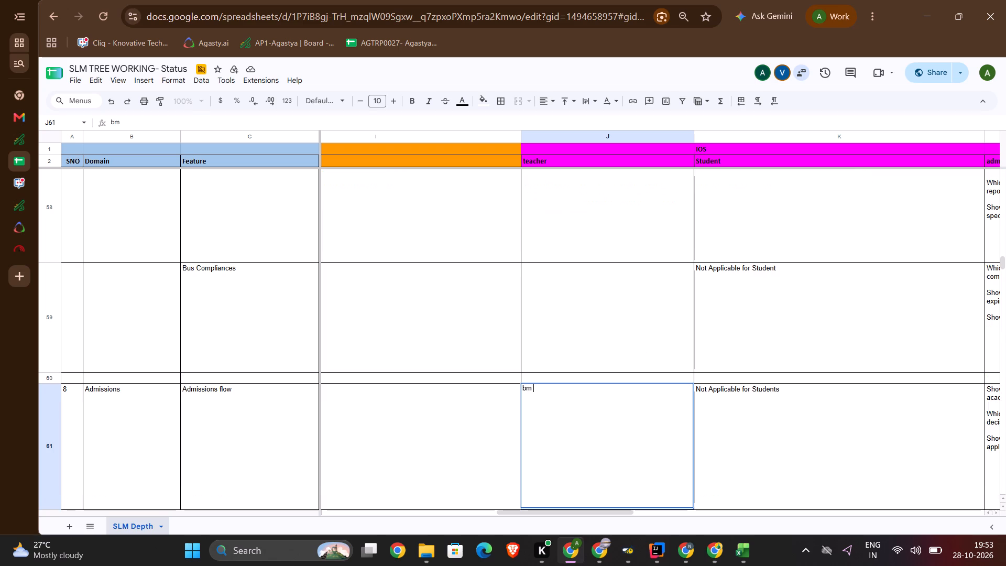
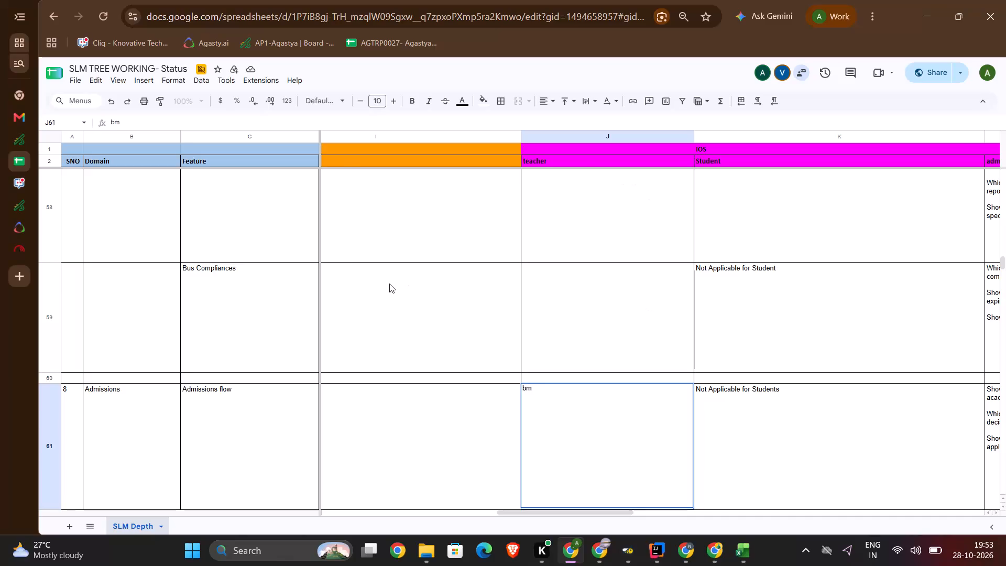
Clear the text "bm" from the iOS teacher cell for Admissions flow.
{"action": "scroll", "coordinate": [389, 284], "scroll_direction": "right", "scroll_amount": 3}
{"action": "scroll", "coordinate": [389, 284], "scroll_direction": "up", "scroll_amount": 1}
{"action": "left_click", "coordinate": [332, 274]}
{"action": "left_click", "coordinate": [563, 302]}
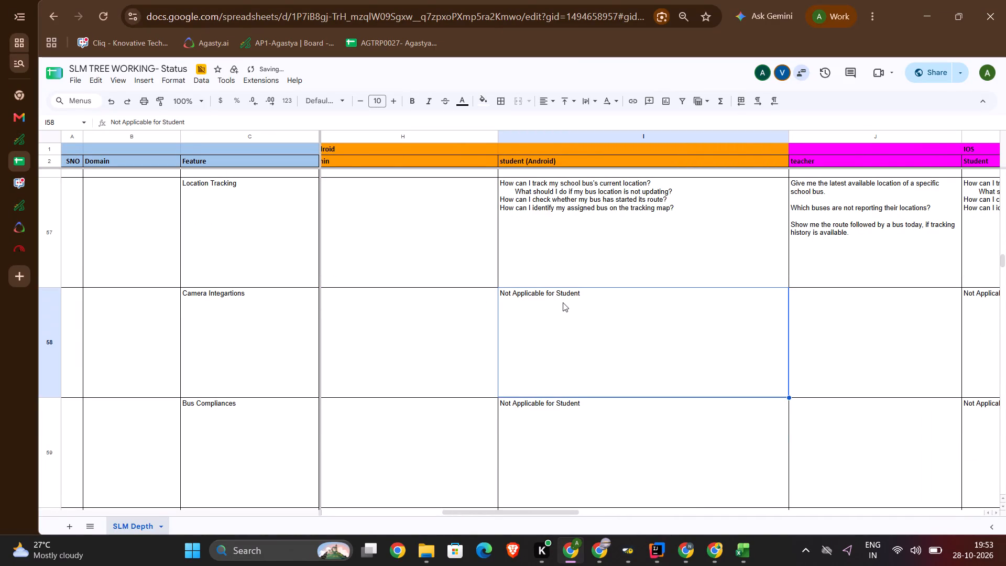
{"action": "scroll", "coordinate": [563, 302], "scroll_direction": "down", "scroll_amount": 2}
{"action": "scroll", "coordinate": [563, 302], "scroll_direction": "left", "scroll_amount": 2}
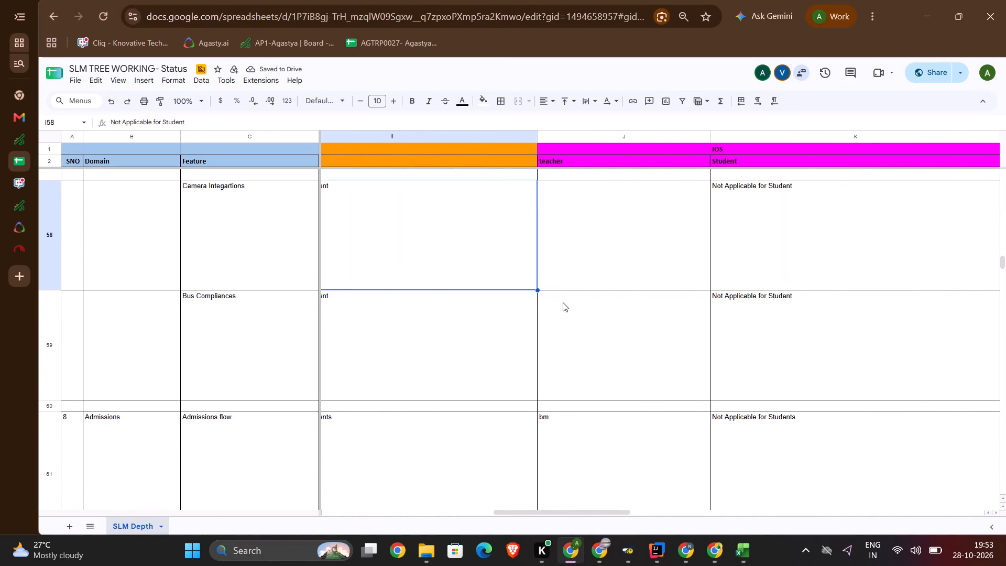
{"action": "scroll", "coordinate": [563, 302], "scroll_direction": "left", "scroll_amount": 3}
{"action": "scroll", "coordinate": [563, 302], "scroll_direction": "up", "scroll_amount": 3}
{"action": "scroll", "coordinate": [563, 302], "scroll_direction": "down", "scroll_amount": 2}
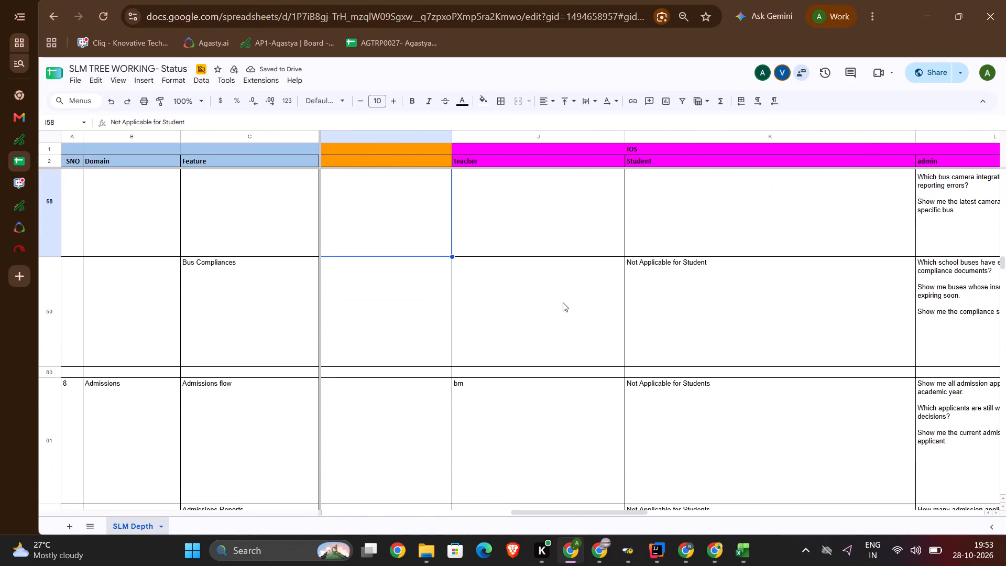
{"action": "scroll", "coordinate": [563, 302], "scroll_direction": "down", "scroll_amount": 3}
{"action": "left_click", "coordinate": [554, 308]}
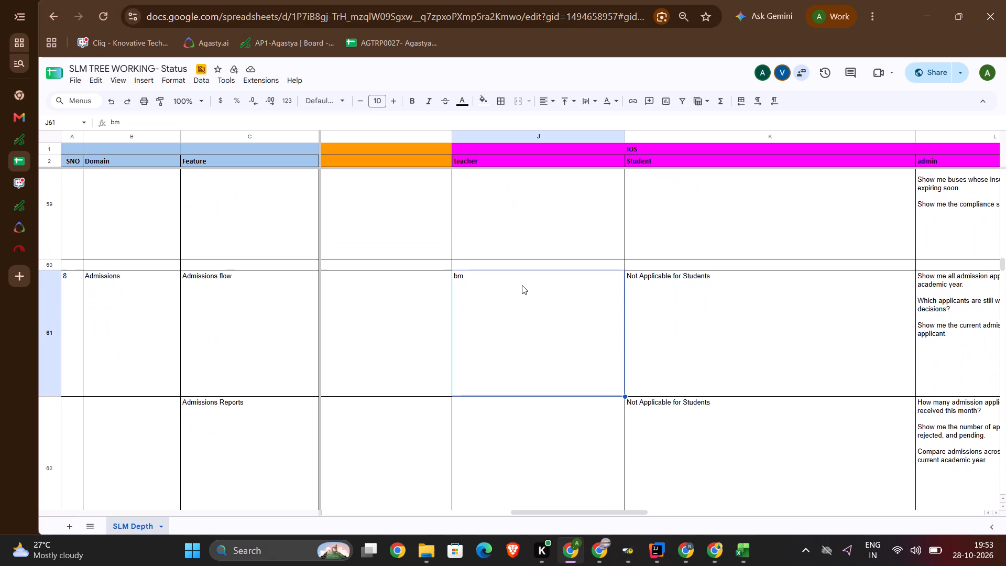
{"action": "triple_click", "coordinate": [517, 275]}
{"action": "double_click", "coordinate": [517, 275]}
{"action": "key", "text": "BackSpace"}
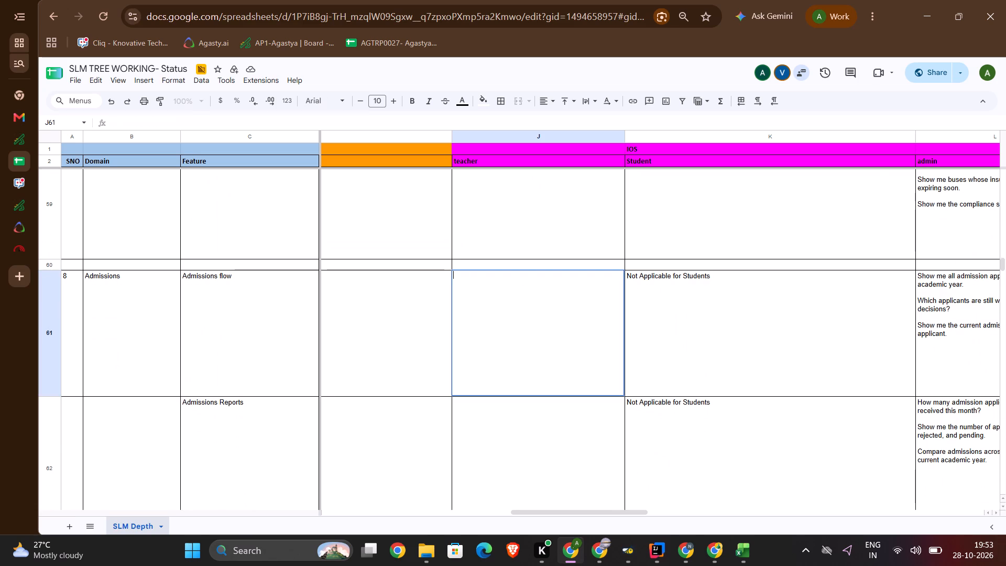
Copy all three Admissions flow questions from the iOS admin cell into the iOS teacher cell.
{"action": "scroll", "coordinate": [723, 313], "scroll_direction": "left", "scroll_amount": 2}
{"action": "triple_click", "coordinate": [828, 287]}
{"action": "double_click", "coordinate": [828, 287]}
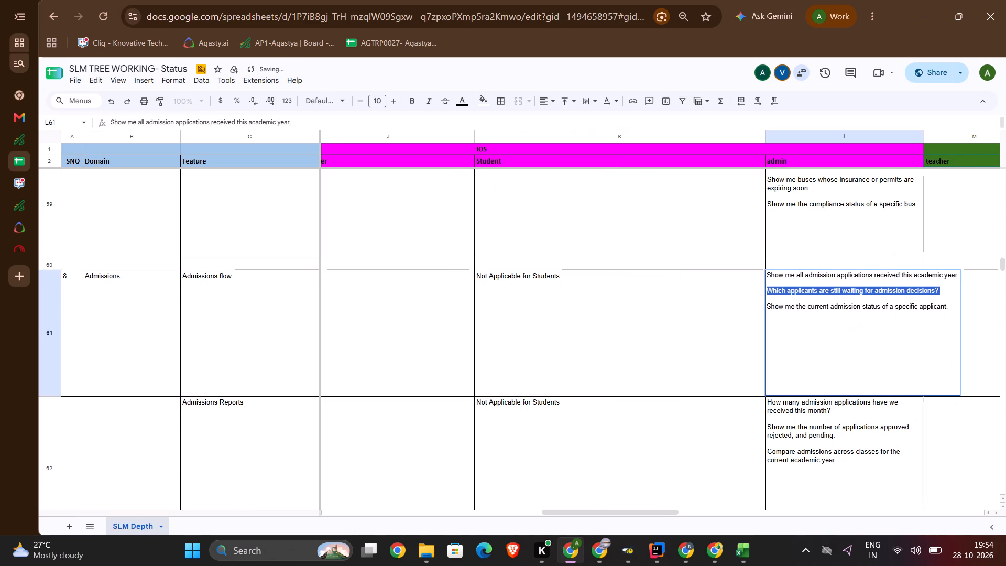
{"action": "key", "text": "ctrl+a"}
{"action": "key", "text": "ctrl+c"}
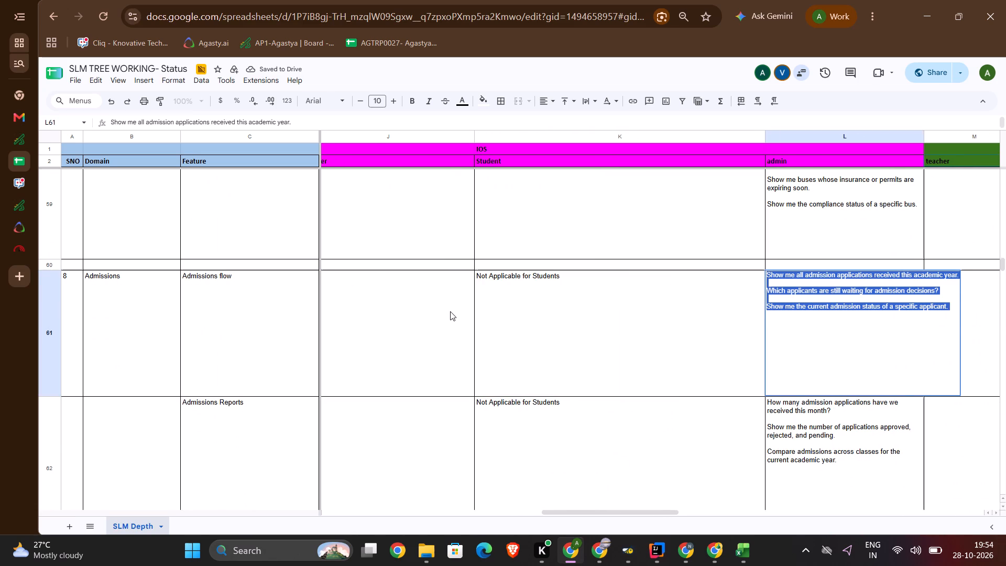
{"action": "scroll", "coordinate": [450, 311], "scroll_direction": "right", "scroll_amount": 2}
{"action": "triple_click", "coordinate": [516, 286]}
{"action": "left_click", "coordinate": [516, 286]}
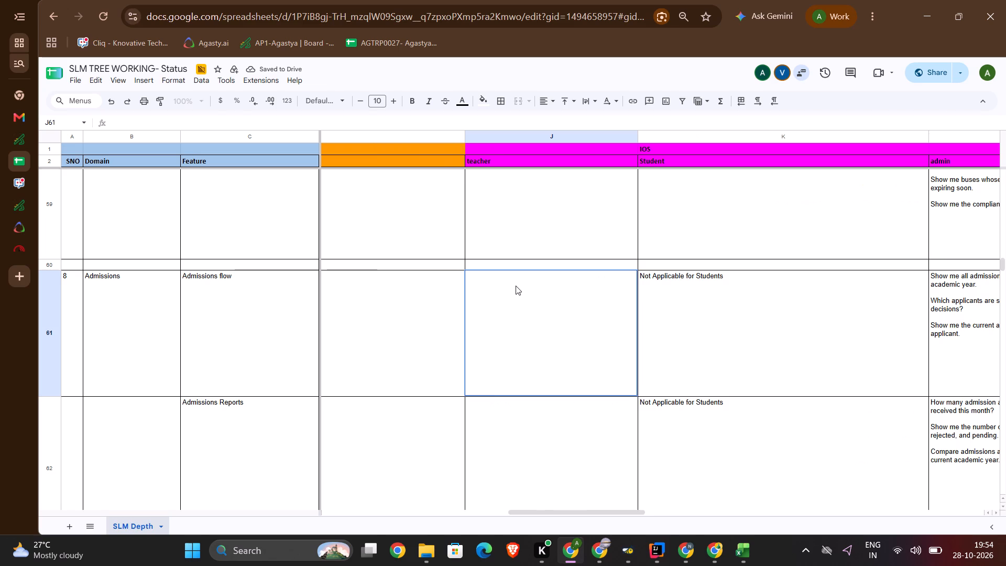
{"action": "left_click", "coordinate": [518, 277]}
{"action": "key", "text": "ctrl+v"}
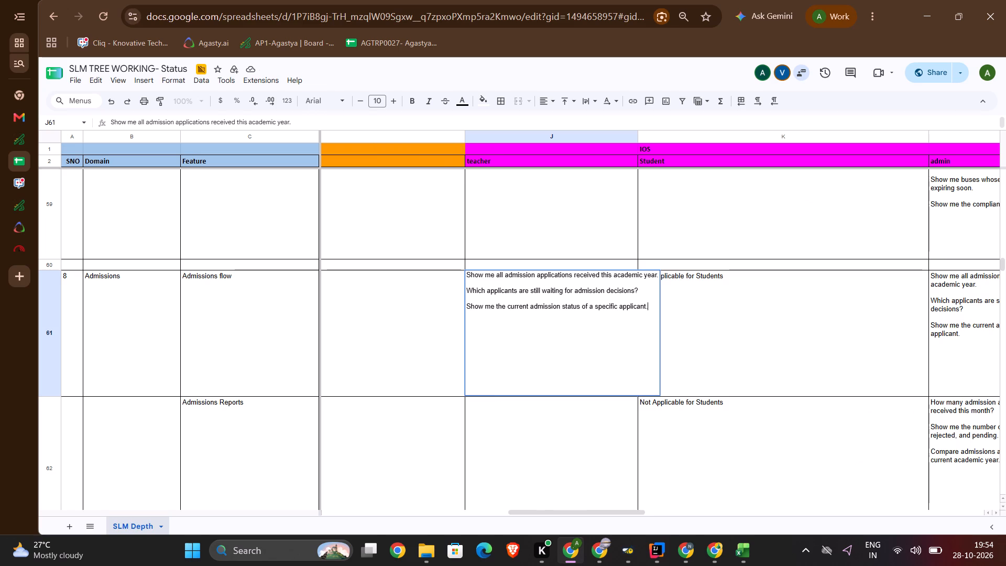
Delete the question "Which applicants are still waiting for admission decisions?" from the iOS teacher cell for Admissions flow.
{"action": "left_click", "coordinate": [652, 306]}
{"action": "left_click", "coordinate": [642, 290]}
{"action": "left_click_drag", "start_coordinate": [642, 290], "coordinate": [468, 291]}
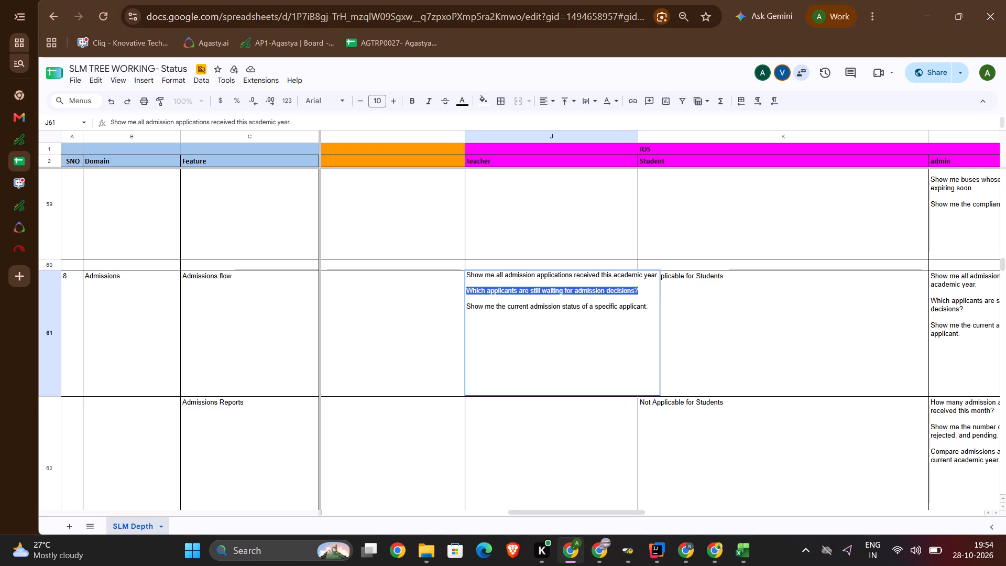
{"action": "key", "text": "BackSpace"}
{"action": "key", "text": "BackSpace"}
{"action": "key", "text": "BackSpace"}
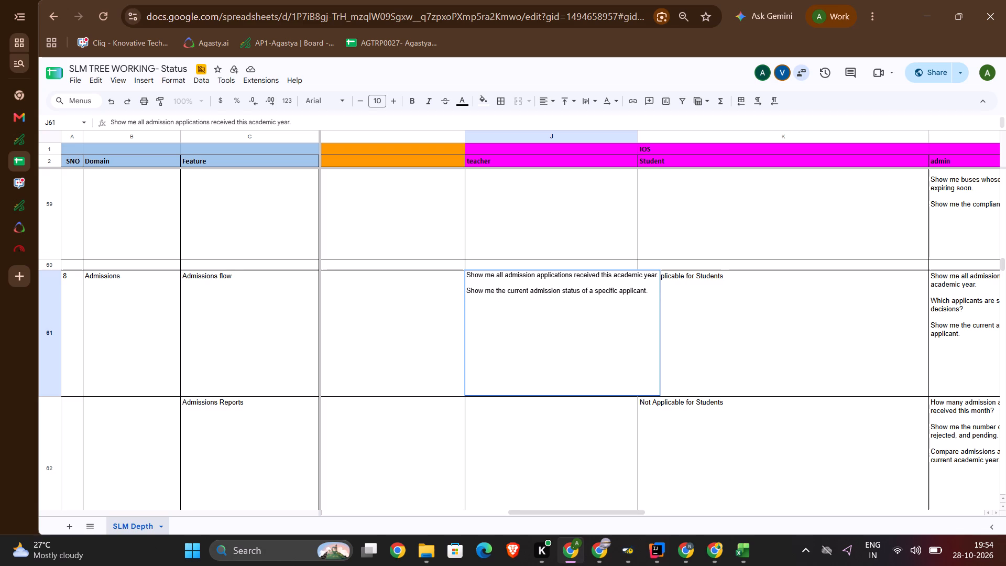
{"action": "left_click", "coordinate": [524, 282]}
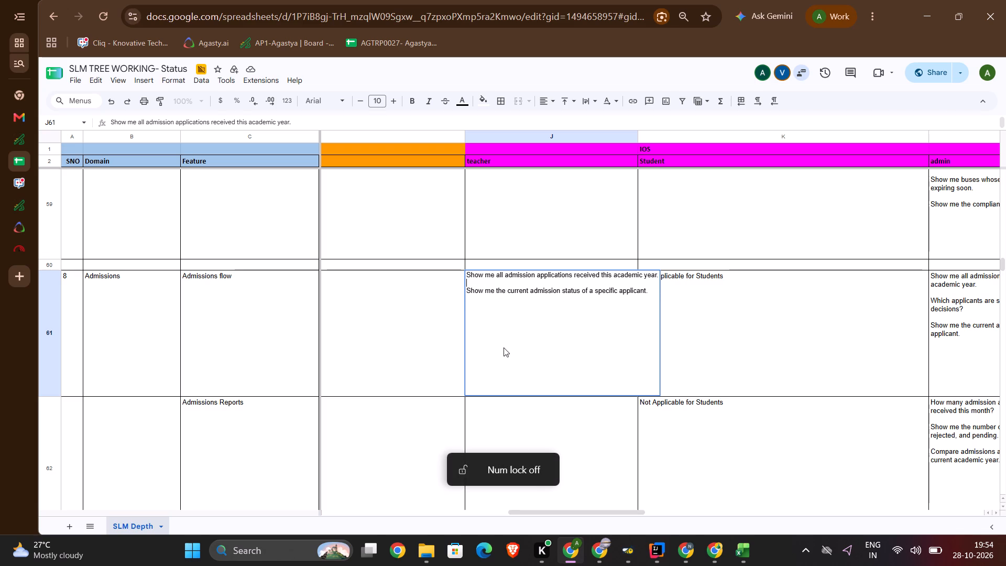
{"action": "left_click", "coordinate": [504, 348]}
{"action": "left_click", "coordinate": [530, 423]}
Examine the Admissions Reports row, including its iOS admin questions, for questions suitable for the iOS teacher cell.
{"action": "scroll", "coordinate": [530, 423], "scroll_direction": "down", "scroll_amount": 1}
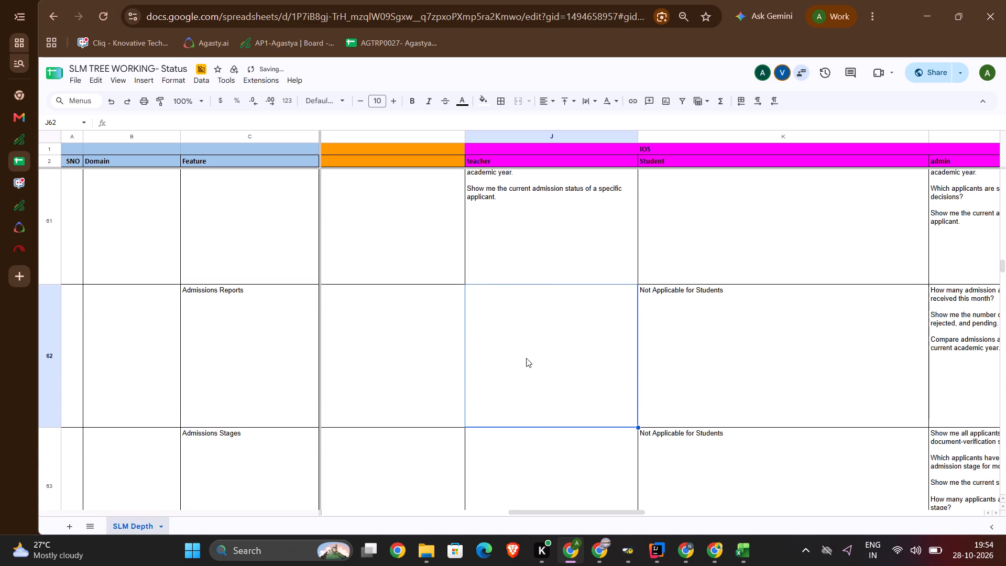
{"action": "left_click", "coordinate": [533, 342]}
{"action": "scroll", "coordinate": [533, 342], "scroll_direction": "left", "scroll_amount": 2}
{"action": "scroll", "coordinate": [859, 324], "scroll_direction": "right", "scroll_amount": 3}
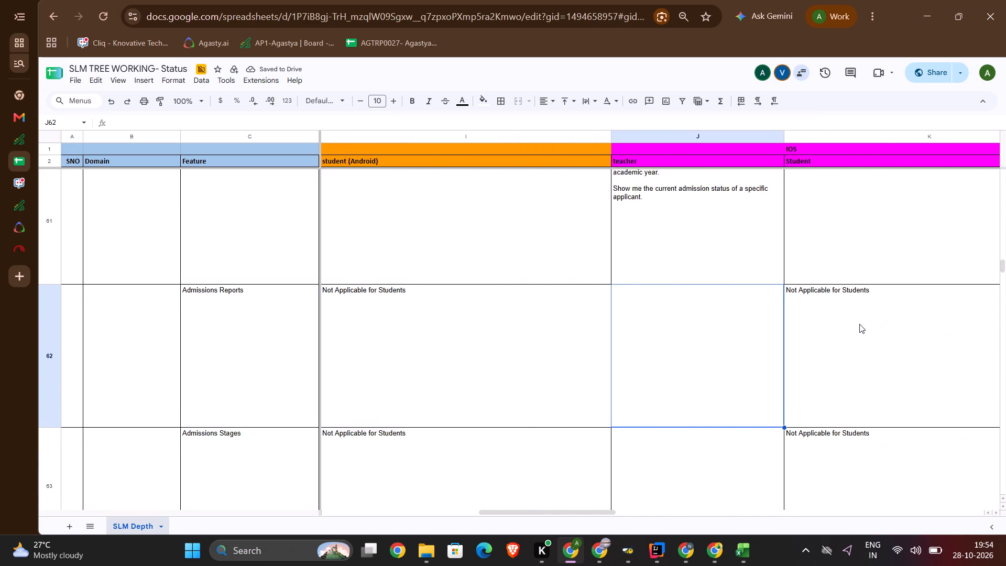
{"action": "scroll", "coordinate": [859, 324], "scroll_direction": "right", "scroll_amount": 4}
{"action": "scroll", "coordinate": [859, 324], "scroll_direction": "left", "scroll_amount": 3}
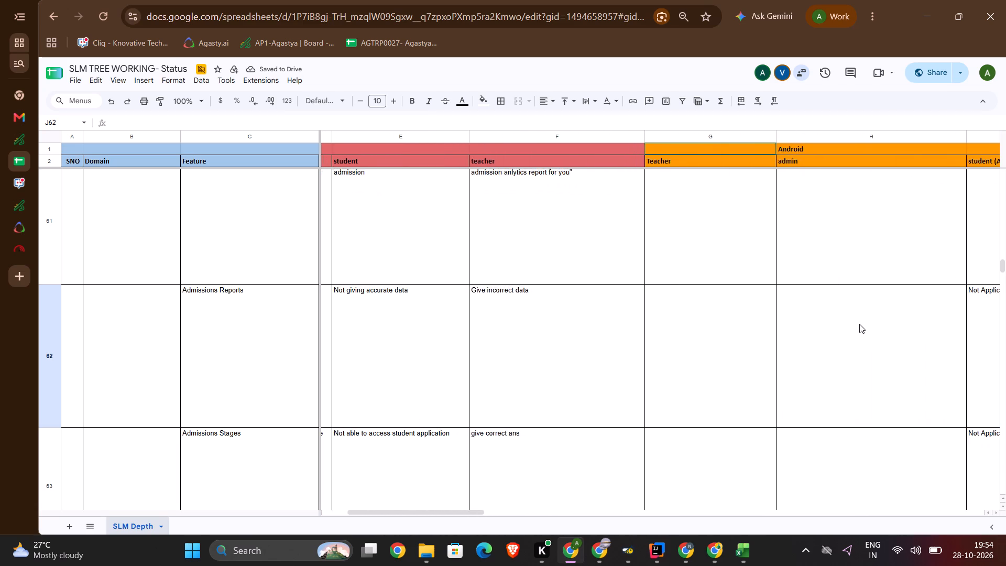
{"action": "scroll", "coordinate": [859, 324], "scroll_direction": "left", "scroll_amount": 3}
{"action": "left_click", "coordinate": [782, 353]}
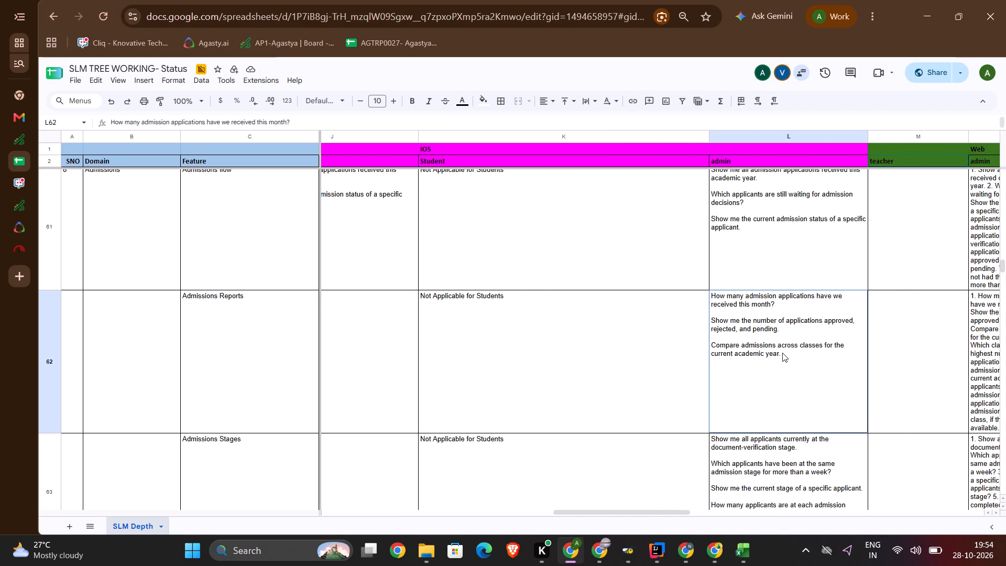
{"action": "left_click_drag", "start_coordinate": [782, 353], "coordinate": [777, 348]}
{"action": "triple_click", "coordinate": [777, 348]}
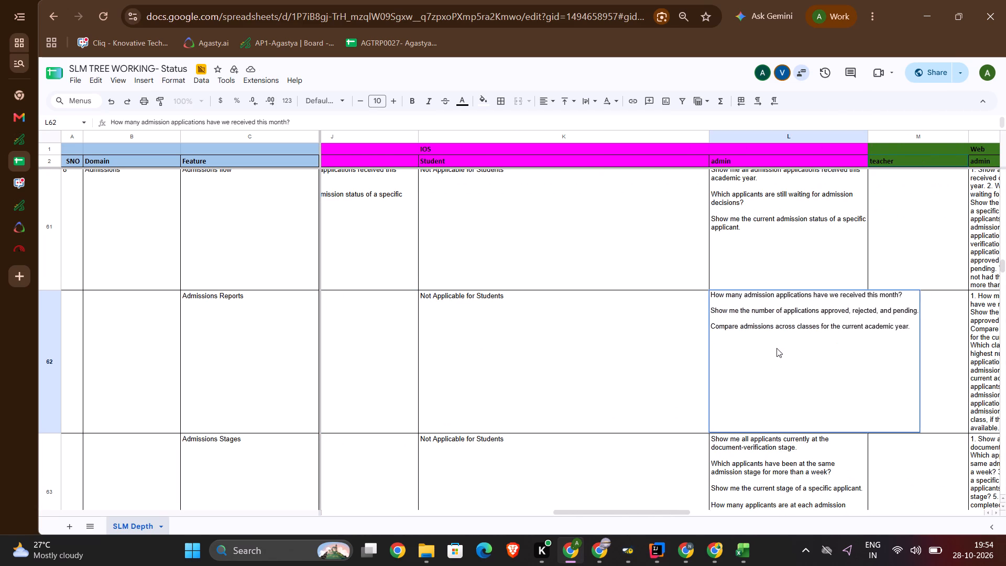
{"action": "left_click", "coordinate": [777, 348]}
{"action": "left_click", "coordinate": [809, 321]}
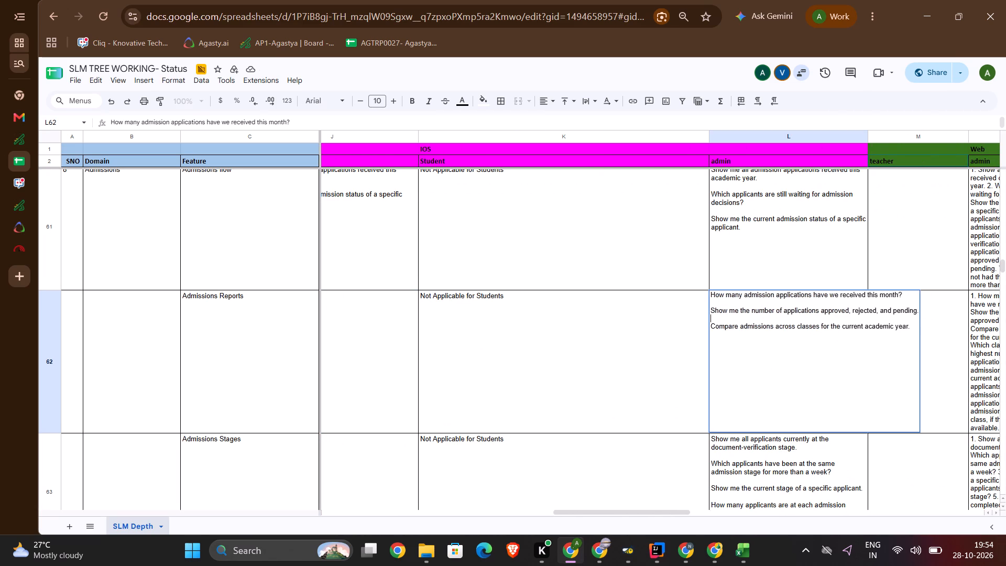
{"action": "left_click", "coordinate": [914, 328]}
{"action": "left_click_drag", "start_coordinate": [914, 328], "coordinate": [701, 300]}
{"action": "left_click", "coordinate": [782, 357]}
{"action": "scroll", "coordinate": [837, 365], "scroll_direction": "left", "scroll_amount": 1}
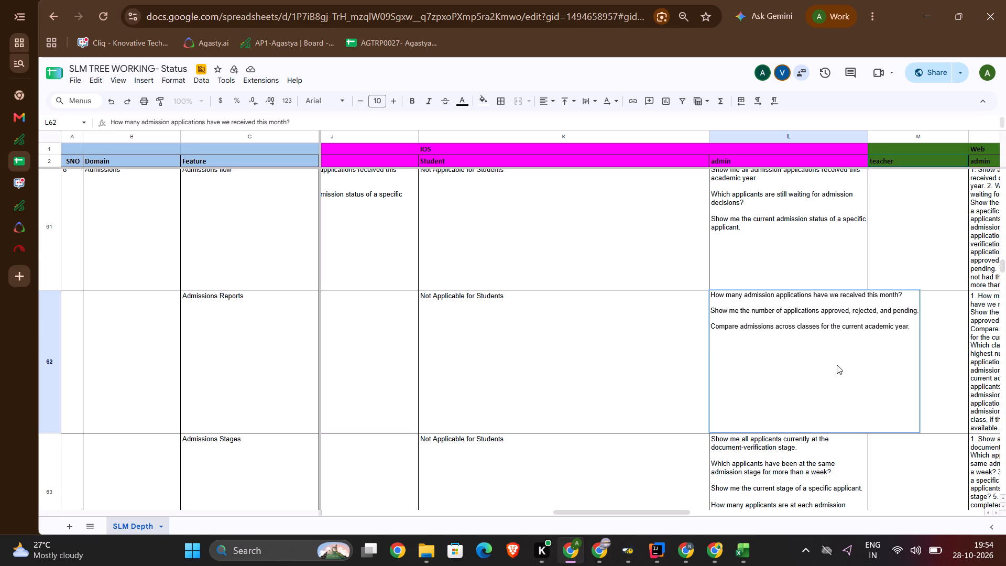
Copy questions 5 to 7 of Admissions Reports, starting at the monthly application trend, from the Web admin cell into the iOS teacher cell.
{"action": "left_click", "coordinate": [960, 363]}
{"action": "scroll", "coordinate": [829, 378], "scroll_direction": "left", "scroll_amount": 3}
{"action": "triple_click", "coordinate": [766, 364]}
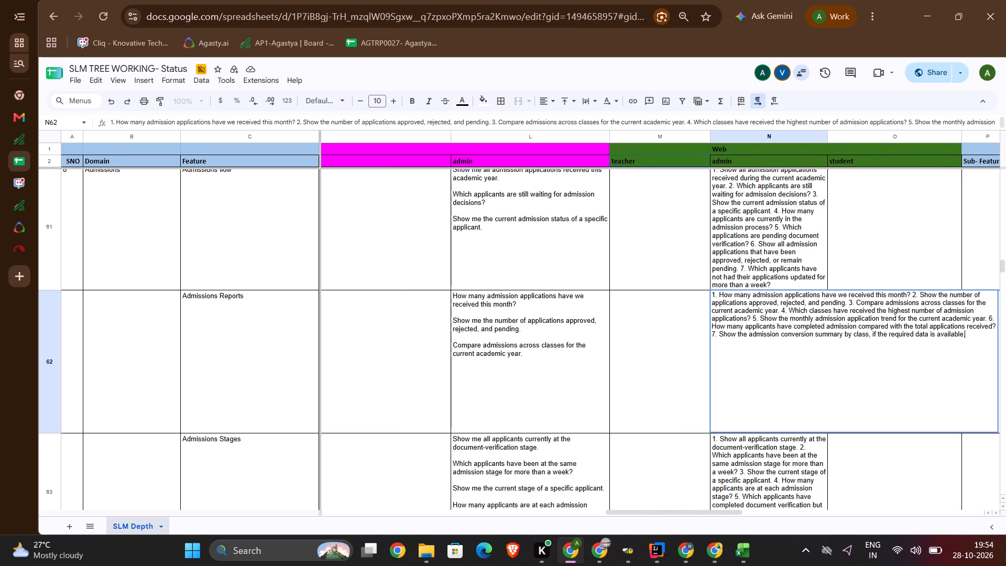
{"action": "left_click_drag", "start_coordinate": [759, 319], "coordinate": [969, 335]}
{"action": "key", "text": "ctrl+c"}
{"action": "scroll", "coordinate": [315, 377], "scroll_direction": "right", "scroll_amount": 1}
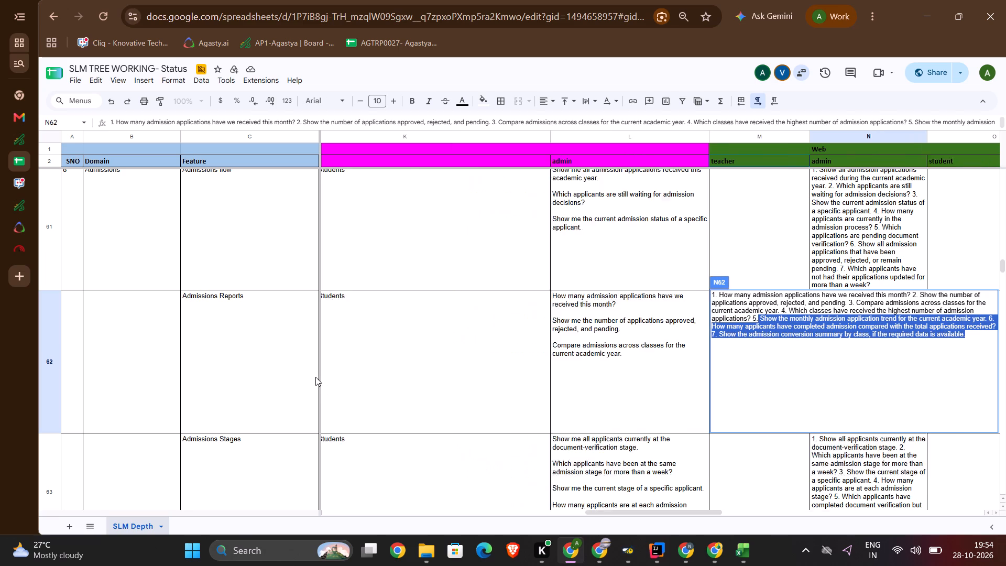
{"action": "scroll", "coordinate": [315, 377], "scroll_direction": "right", "scroll_amount": 1}
{"action": "left_click", "coordinate": [382, 347]}
{"action": "scroll", "coordinate": [432, 334], "scroll_direction": "right", "scroll_amount": 2}
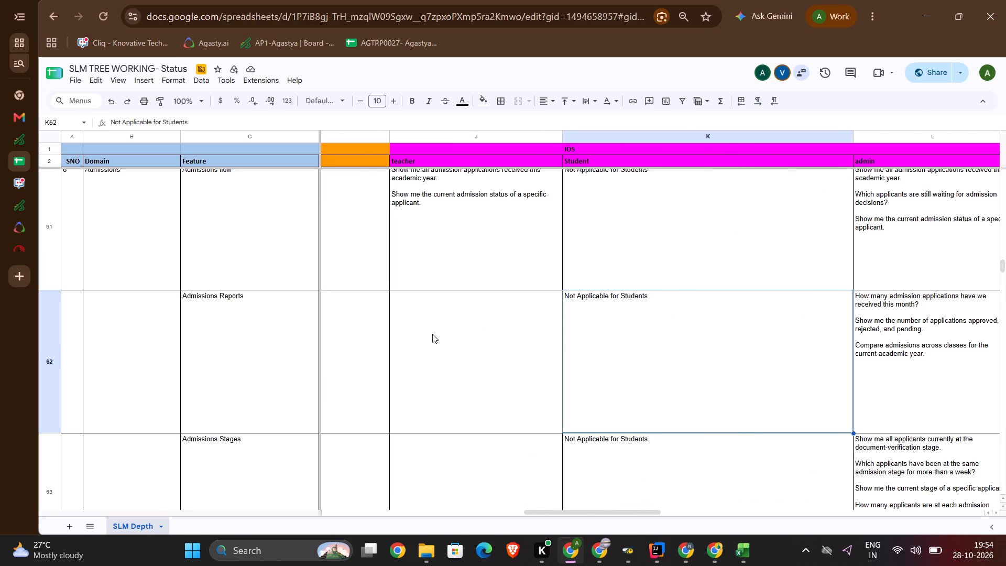
{"action": "scroll", "coordinate": [432, 334], "scroll_direction": "right", "scroll_amount": 2}
{"action": "triple_click", "coordinate": [485, 300]}
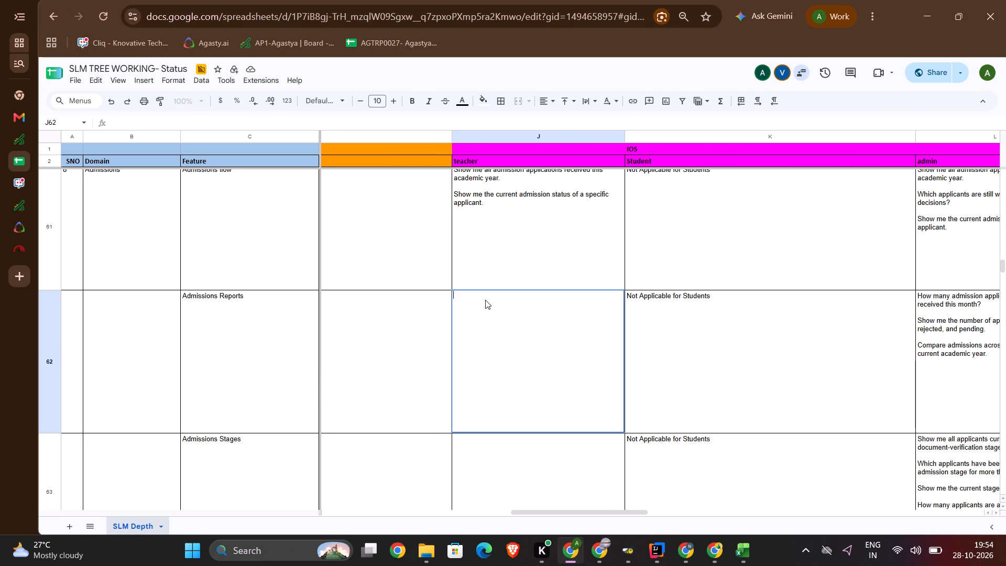
{"action": "key", "text": "ctrl+c"}
{"action": "key", "text": "ctrl+v"}
{"action": "left_click", "coordinate": [495, 317]}
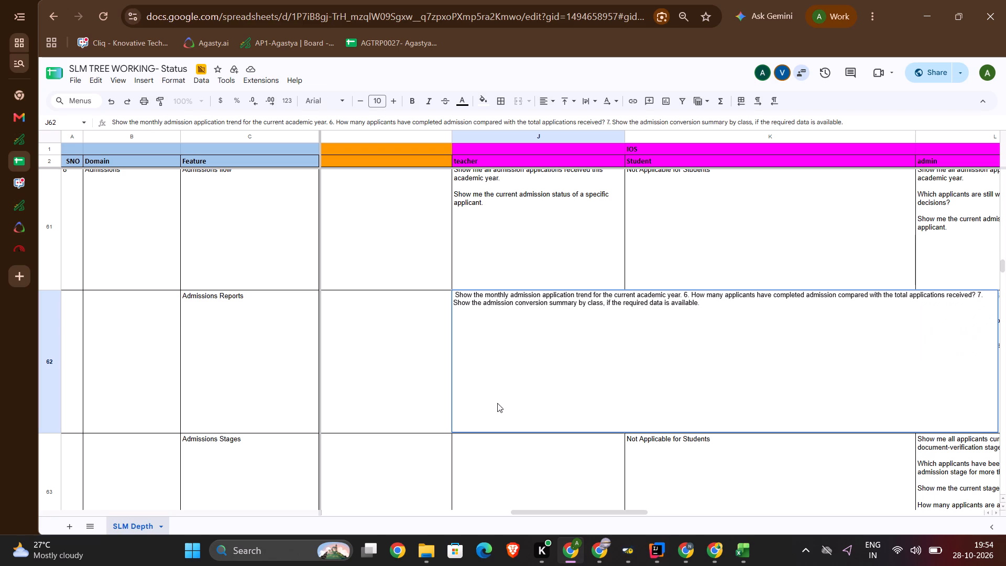
{"action": "left_click", "coordinate": [496, 405]}
{"action": "left_click", "coordinate": [493, 455]}
In the iOS teacher cell for Admissions Reports, remove the numbers 6 and 7 and add "?" after "current academic year.".
{"action": "scroll", "coordinate": [493, 455], "scroll_direction": "down", "scroll_amount": 3}
{"action": "scroll", "coordinate": [526, 383], "scroll_direction": "up", "scroll_amount": 1}
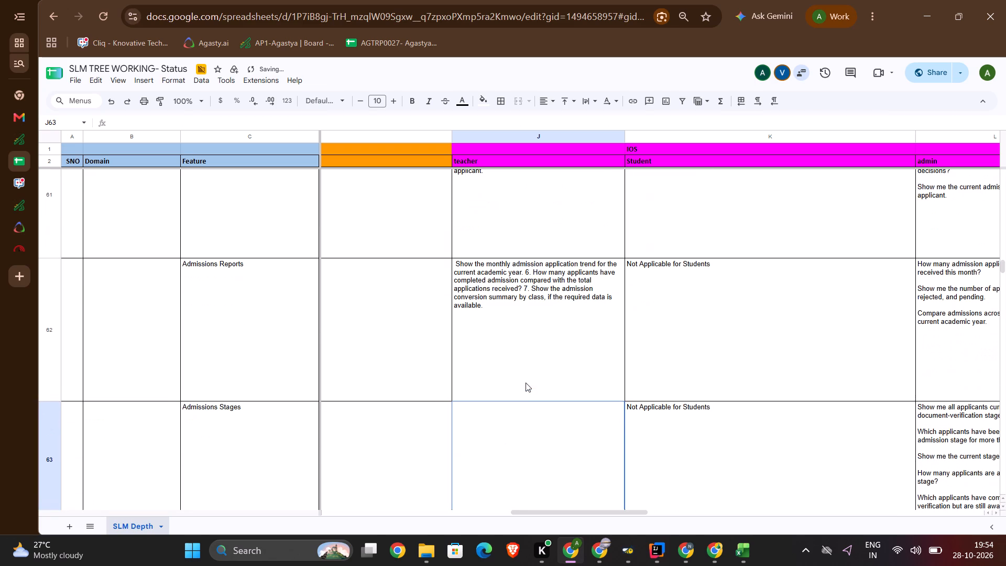
{"action": "triple_click", "coordinate": [529, 269]}
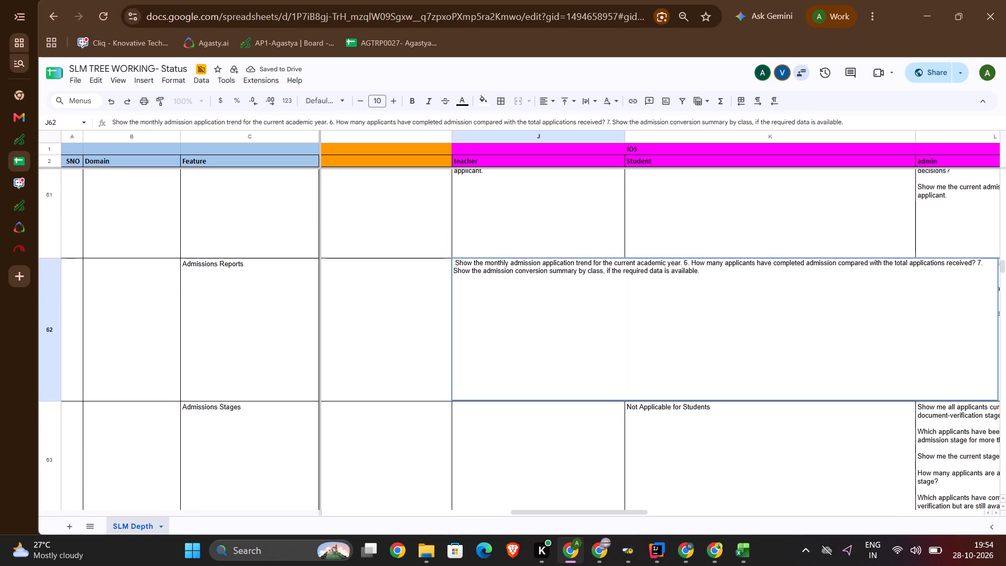
{"action": "left_click", "coordinate": [694, 264]}
{"action": "key", "text": "Left"}
{"action": "key", "text": "BackSpace"}
{"action": "key", "text": "BackSpace"}
{"action": "key", "text": "BackSpace"}
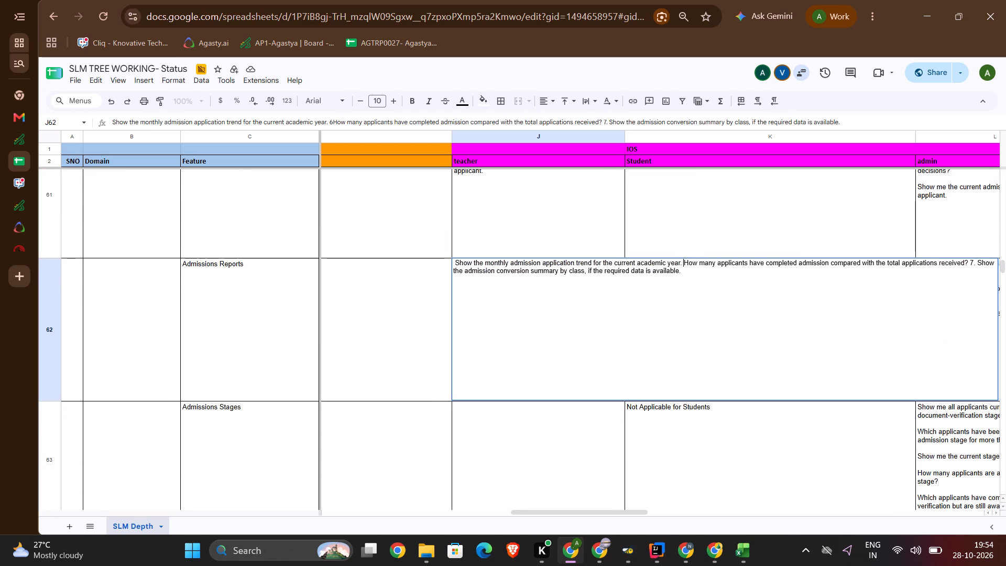
{"action": "key", "text": "BackSpace"}
{"action": "type", "text": "?"}
{"action": "key", "text": "space"}
{"action": "key", "text": "space"}
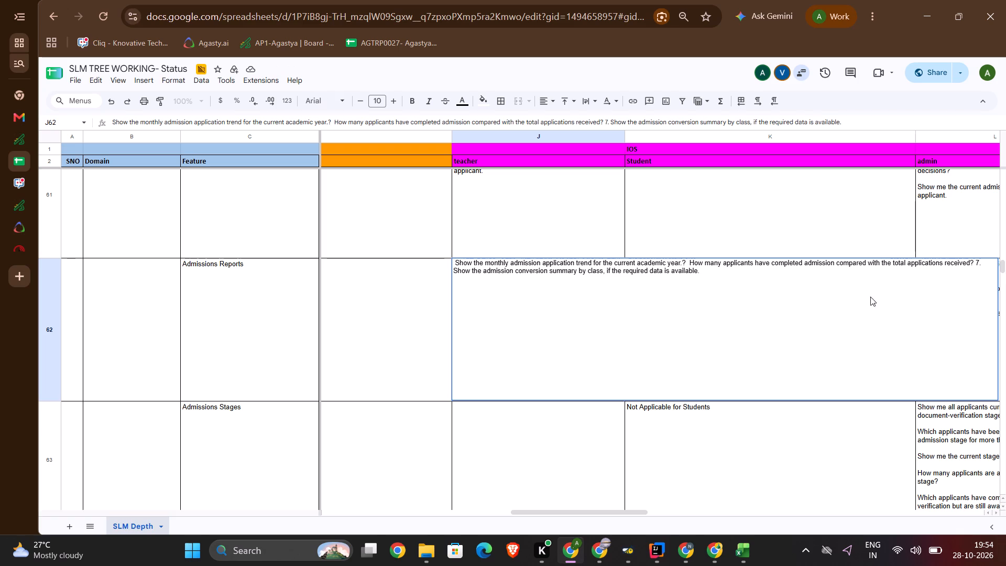
{"action": "left_click", "coordinate": [981, 259]}
{"action": "key", "text": "BackSpace"}
{"action": "key", "text": "BackSpace"}
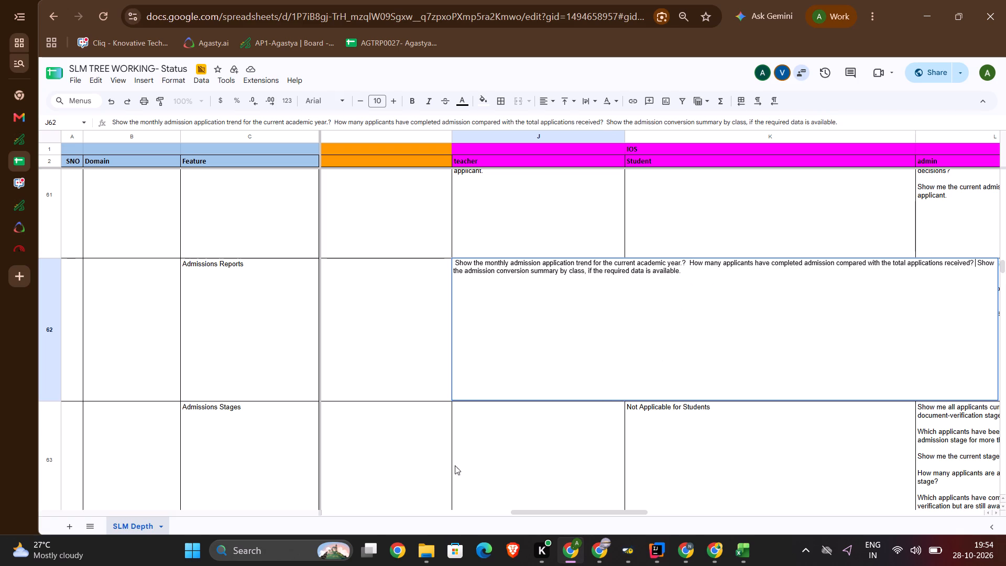
{"action": "left_click", "coordinate": [507, 449]}
Copy questions 6 and 7 of Admissions Stages, starting at the applications with missing documents, from the Web admin cell into the iOS teacher cell.
{"action": "scroll", "coordinate": [507, 449], "scroll_direction": "down", "scroll_amount": 1}
{"action": "left_click", "coordinate": [515, 329]}
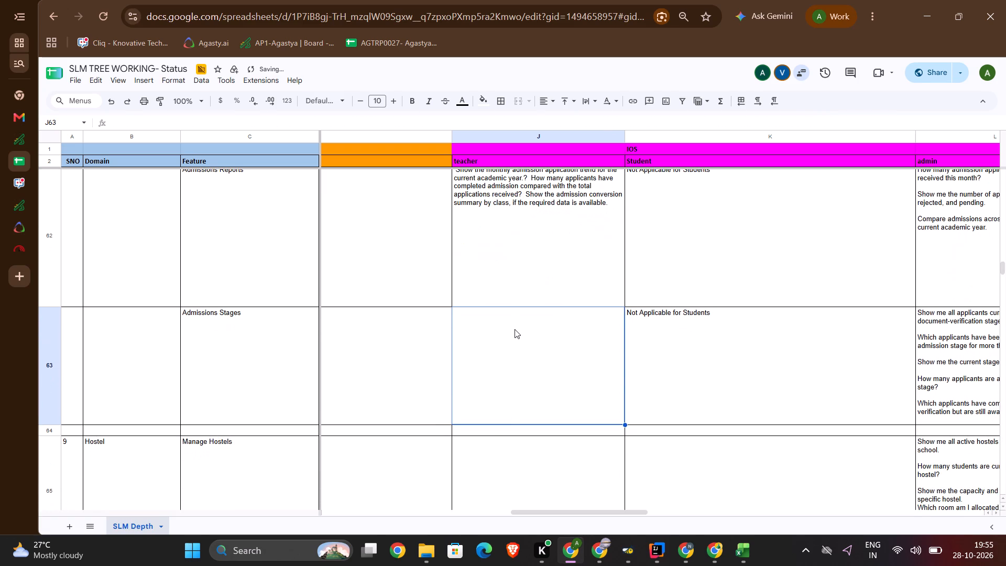
{"action": "double_click", "coordinate": [515, 329]}
{"action": "scroll", "coordinate": [515, 326], "scroll_direction": "left", "scroll_amount": 5}
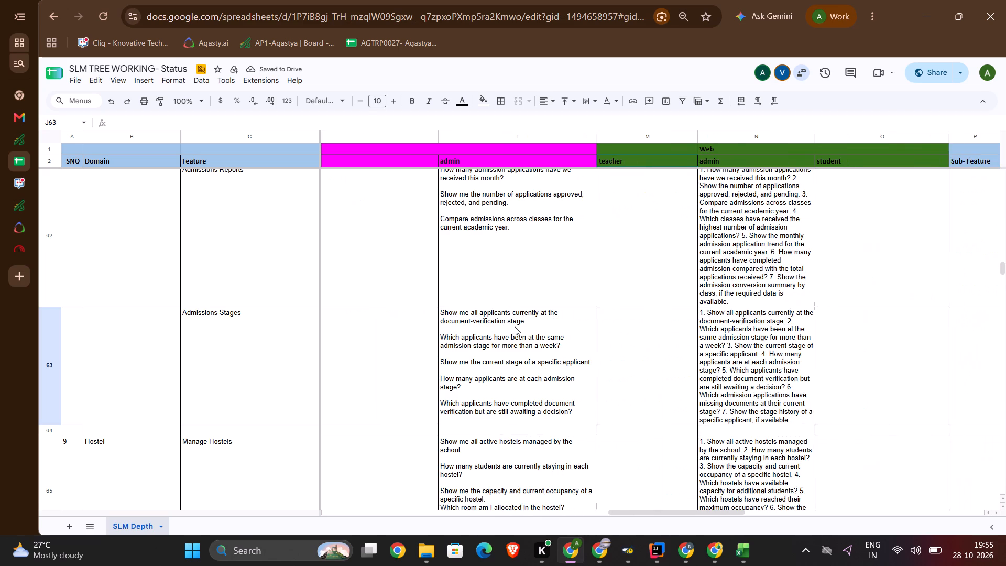
{"action": "triple_click", "coordinate": [750, 391]}
{"action": "left_click", "coordinate": [750, 391]}
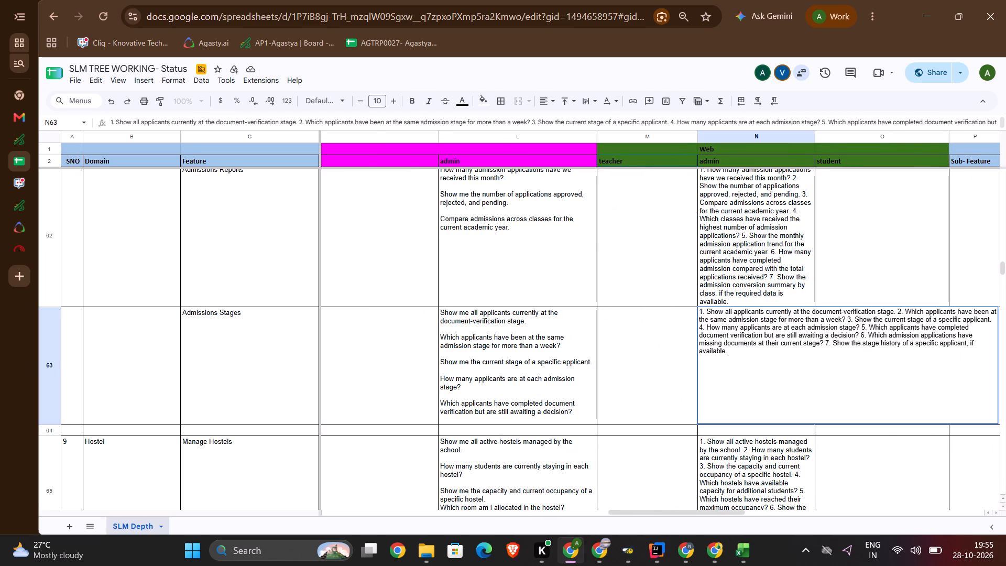
{"action": "left_click_drag", "start_coordinate": [869, 335], "coordinate": [855, 363]}
{"action": "key", "text": "ctrl+c"}
{"action": "left_click", "coordinate": [337, 350]}
{"action": "scroll", "coordinate": [337, 350], "scroll_direction": "right", "scroll_amount": 2}
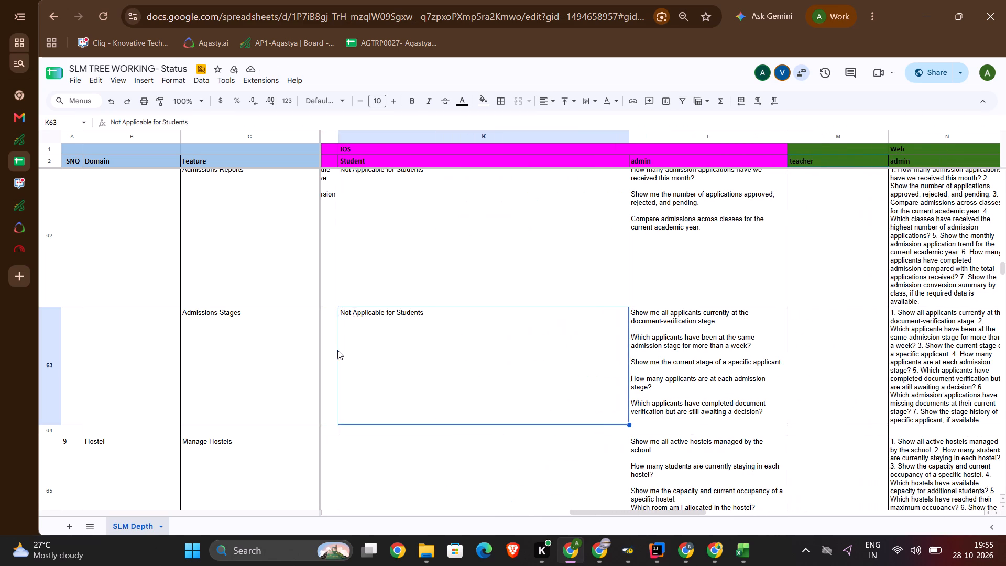
{"action": "scroll", "coordinate": [379, 342], "scroll_direction": "right", "scroll_amount": 2}
{"action": "left_click", "coordinate": [448, 321]}
{"action": "key", "text": "ctrl+v"}
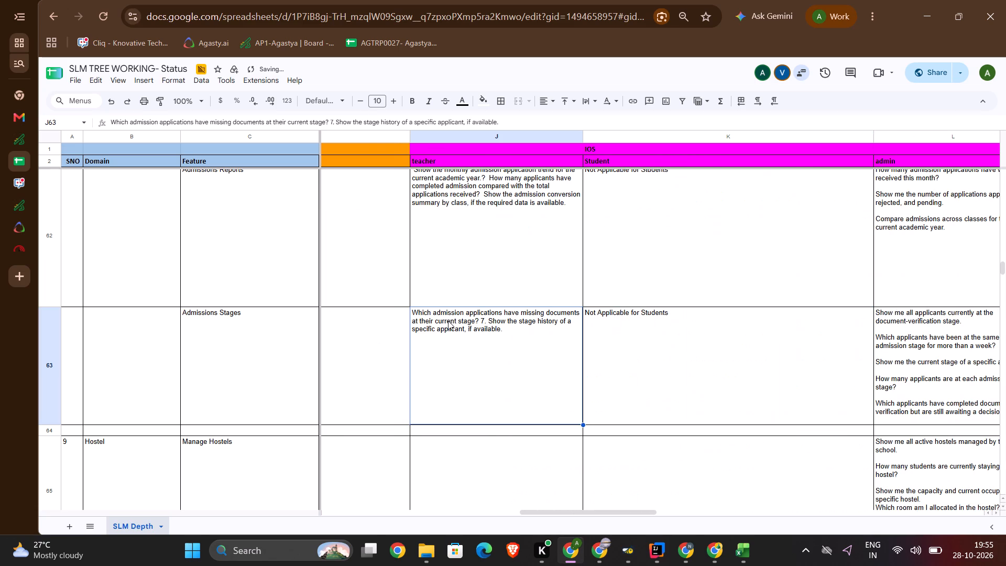
Remove the number 7 before "Show the stage history" in the iOS teacher cell for Admissions Stages.
{"action": "double_click", "coordinate": [485, 320]}
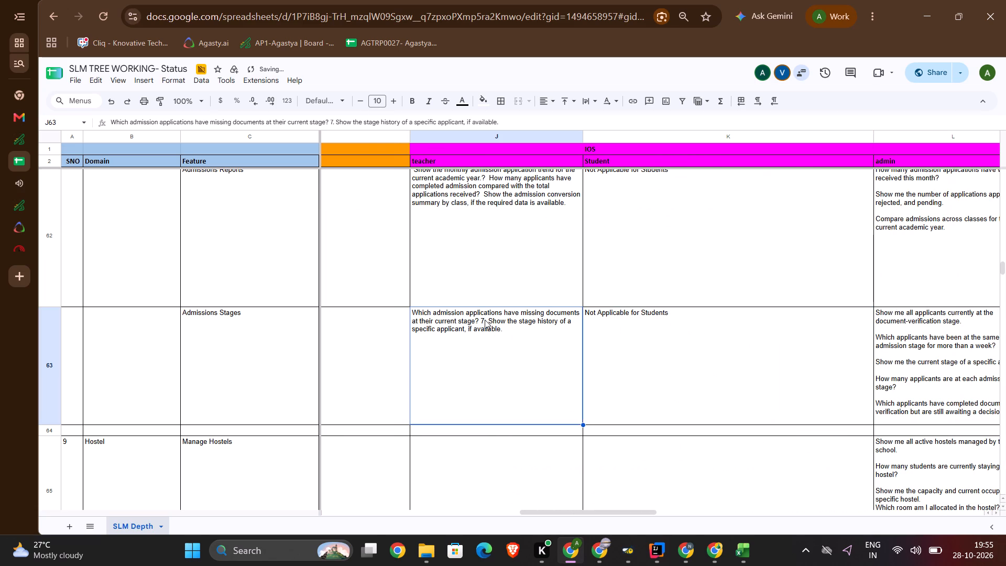
{"action": "triple_click", "coordinate": [485, 320]}
{"action": "left_click", "coordinate": [650, 315]}
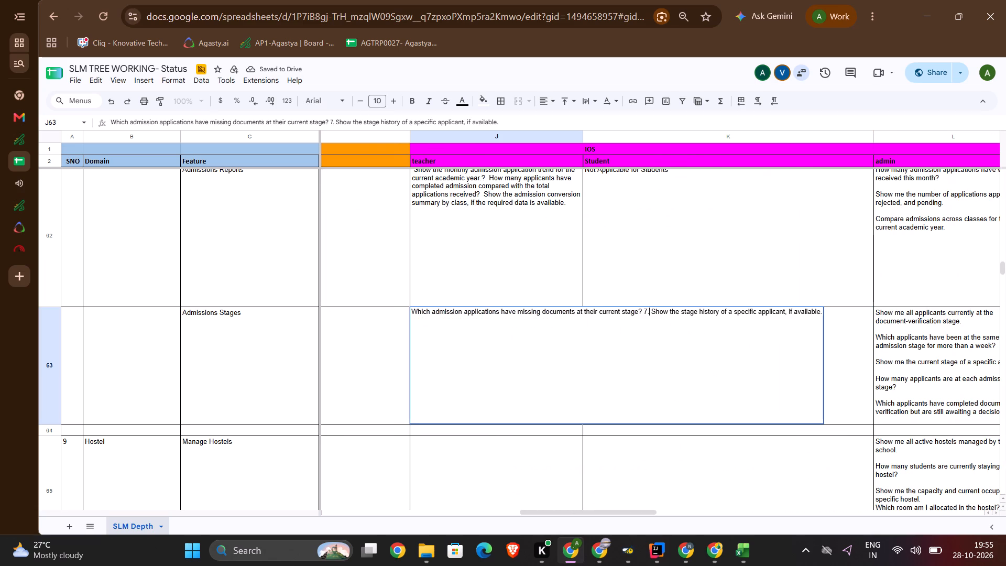
{"action": "key", "text": "BackSpace"}
{"action": "key", "text": "BackSpace"}
{"action": "left_click", "coordinate": [475, 466]}
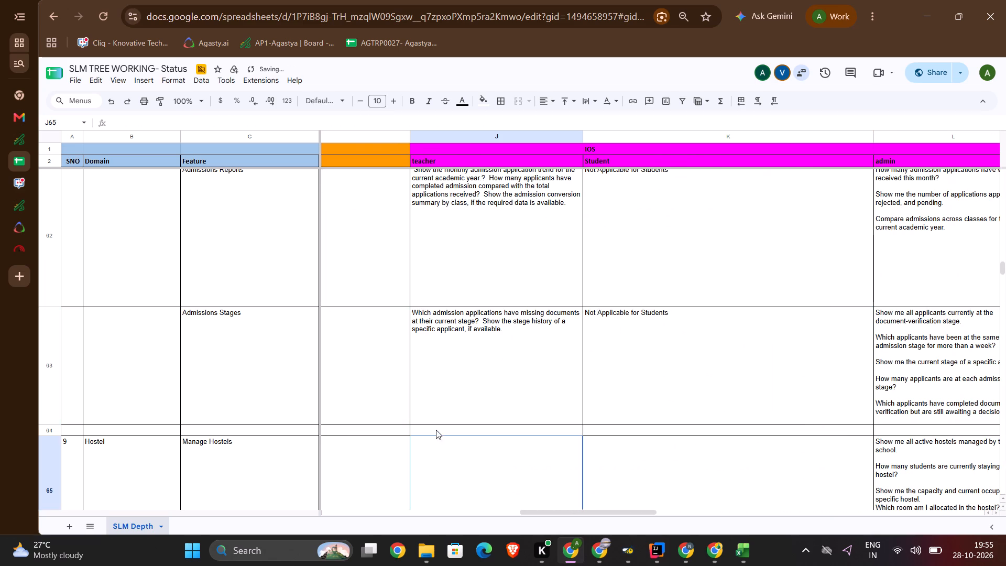
Switch to Cliq and read the new message in the #engineering channel.
{"action": "left_click", "coordinate": [10, 183]}
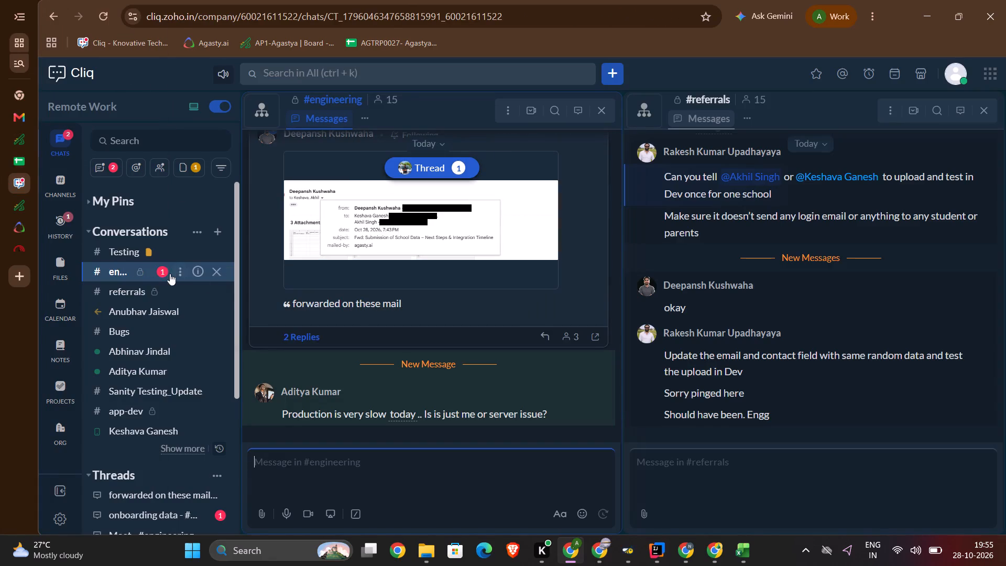
{"action": "scroll", "coordinate": [344, 319], "scroll_direction": "down", "scroll_amount": 4}
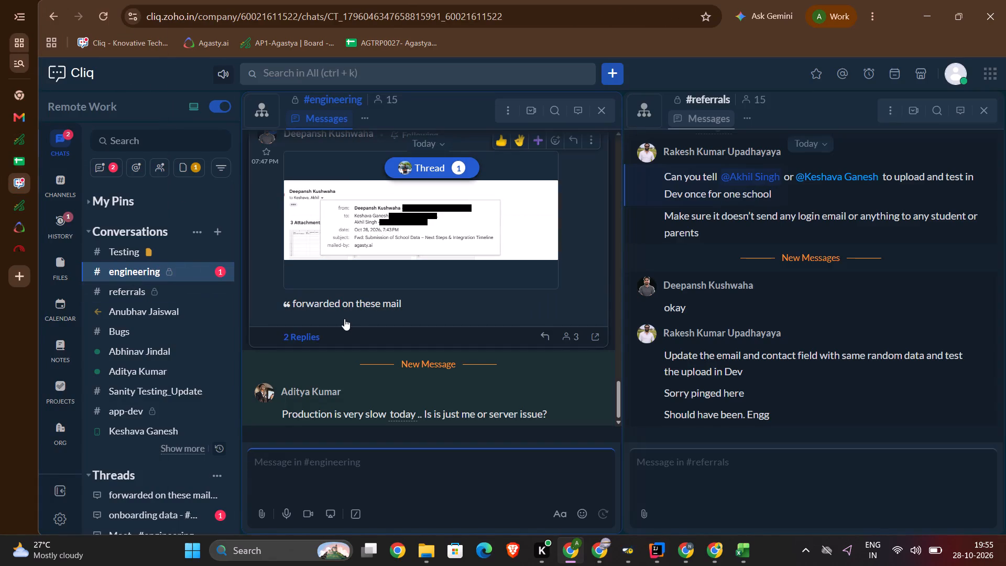
{"action": "left_click", "coordinate": [401, 473]}
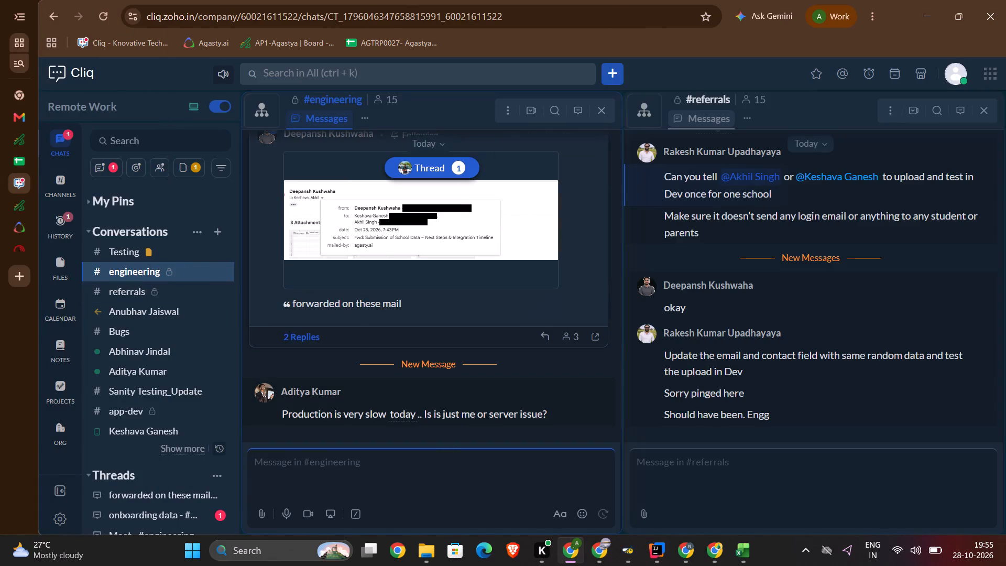
{"action": "scroll", "coordinate": [157, 368], "scroll_direction": "left", "scroll_amount": 1}
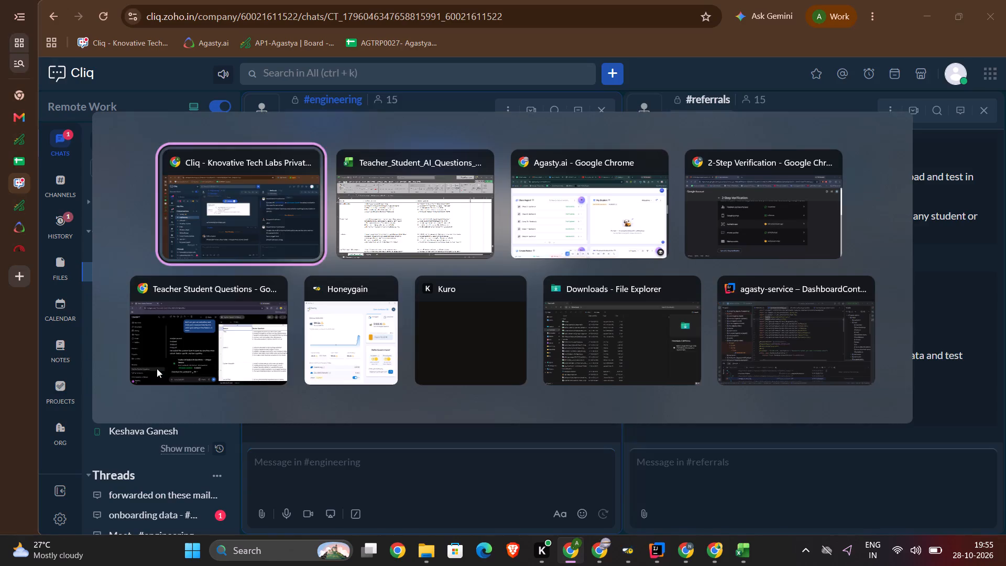
{"action": "scroll", "coordinate": [368, 411], "scroll_direction": "down", "scroll_amount": 1}
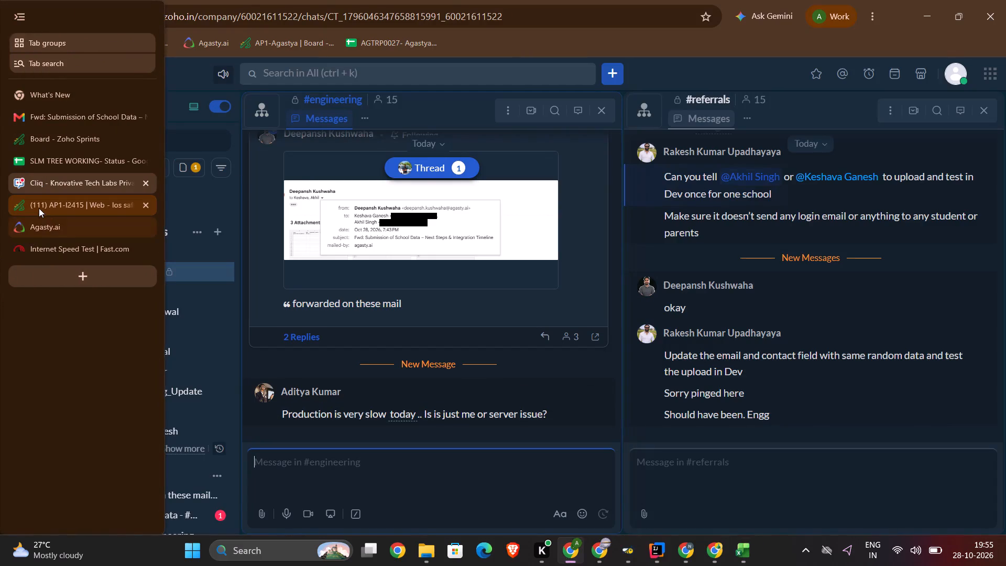
{"action": "left_click", "coordinate": [39, 208]}
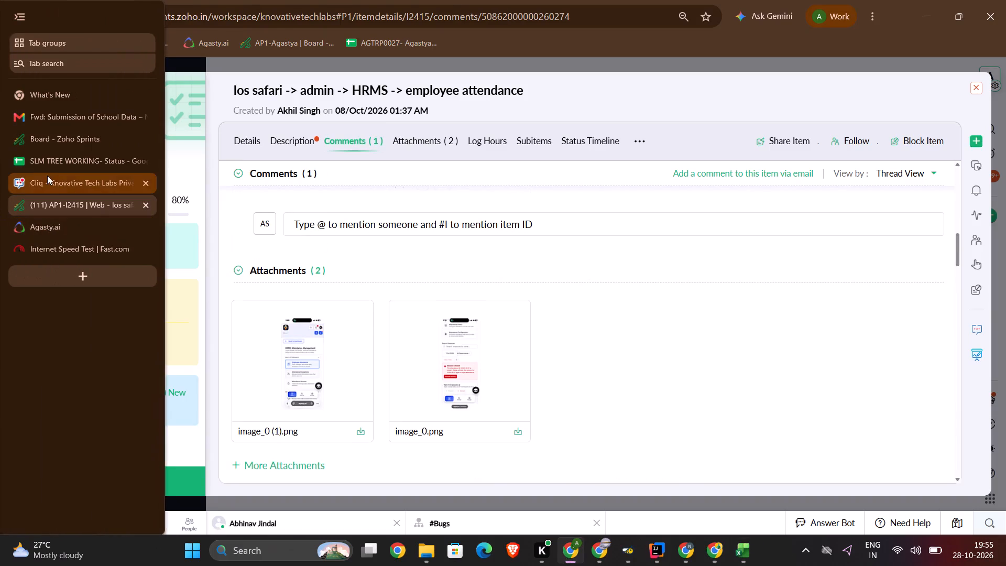
Return to the SLM TREE WORKING sheet and examine the iOS cells of the Hostel features, starting at Manage Hostels.
{"action": "left_click", "coordinate": [48, 158]}
{"action": "left_click", "coordinate": [655, 366]}
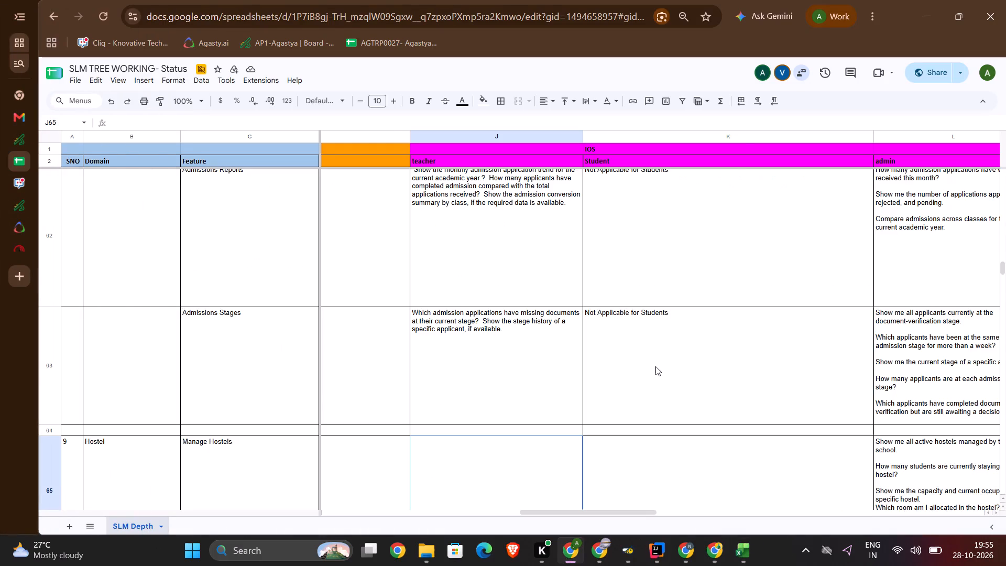
{"action": "scroll", "coordinate": [655, 366], "scroll_direction": "down", "scroll_amount": 2}
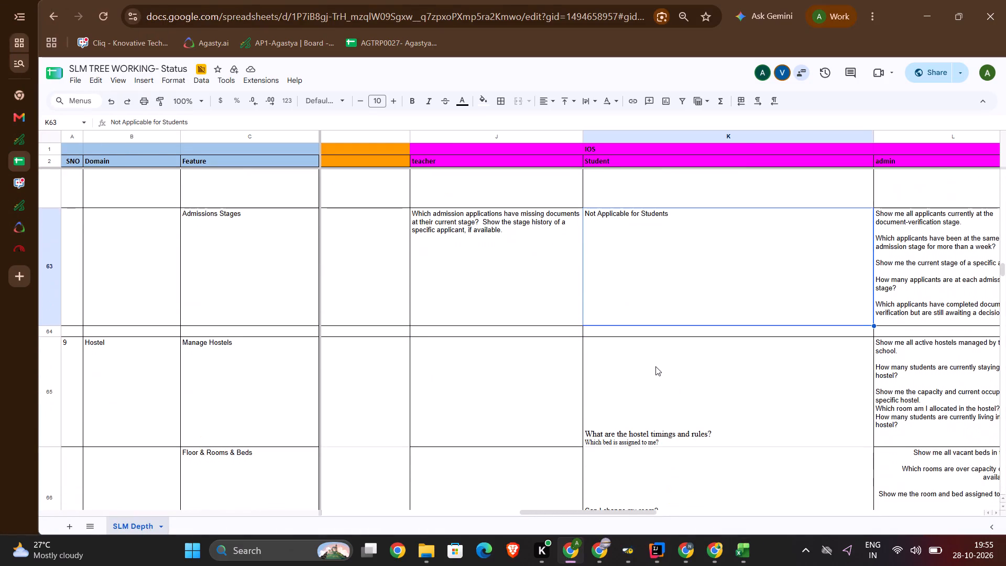
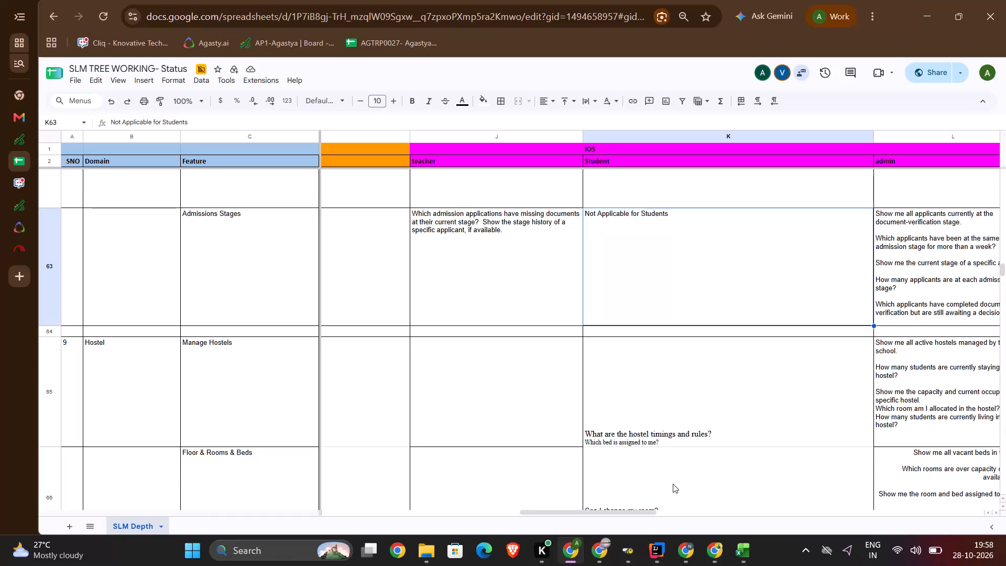
Examine the iOS teacher, student and admin cells from the remaining Hostel features through the Certificate & Workflow features.
{"action": "scroll", "coordinate": [673, 484], "scroll_direction": "down", "scroll_amount": 2}
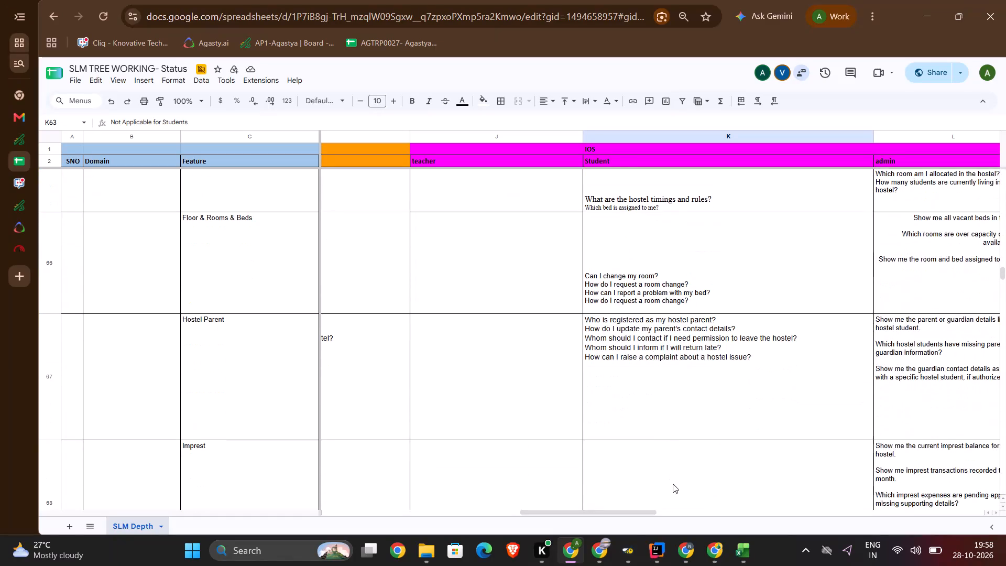
{"action": "scroll", "coordinate": [673, 484], "scroll_direction": "down", "scroll_amount": 4}
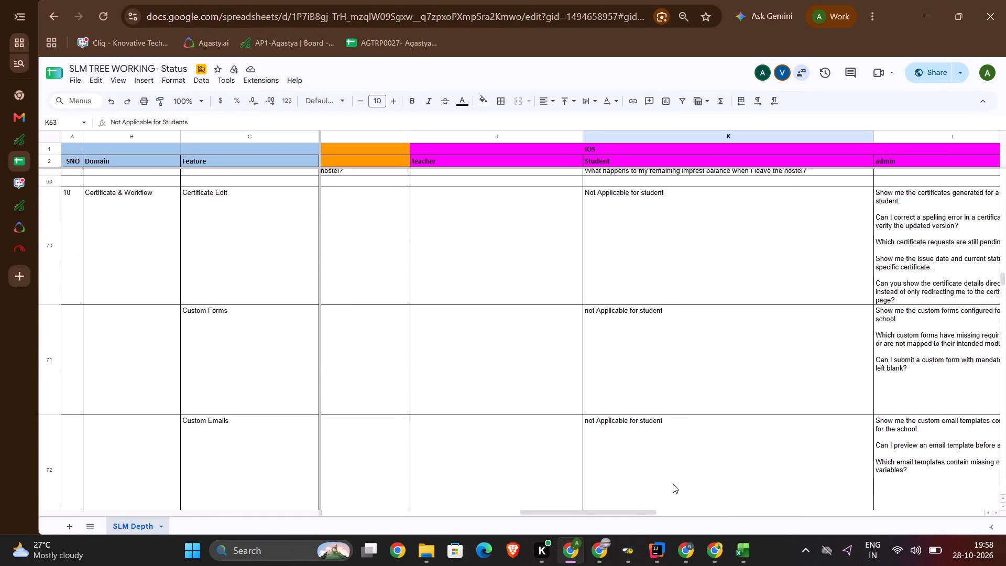
{"action": "scroll", "coordinate": [673, 484], "scroll_direction": "down", "scroll_amount": 1}
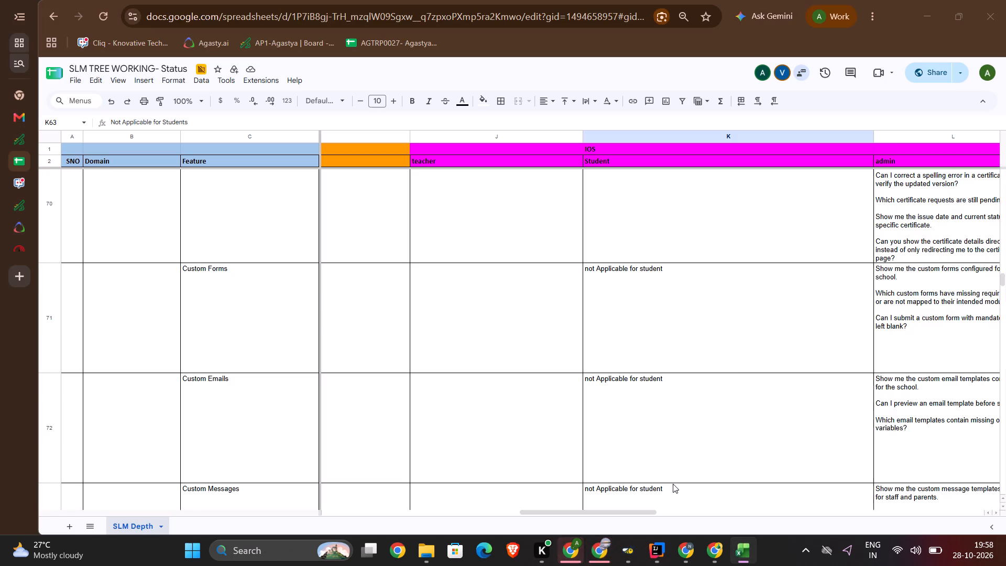
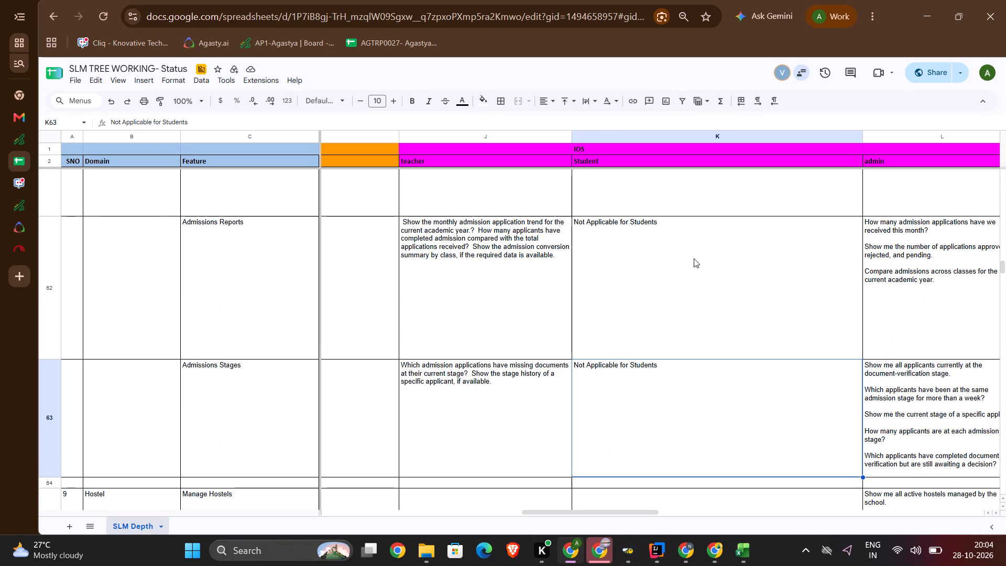
Examine the iOS teacher, student and admin cells of the Admissions features down to the start of Hostel.
{"action": "scroll", "coordinate": [507, 258], "scroll_direction": "left", "scroll_amount": 1}
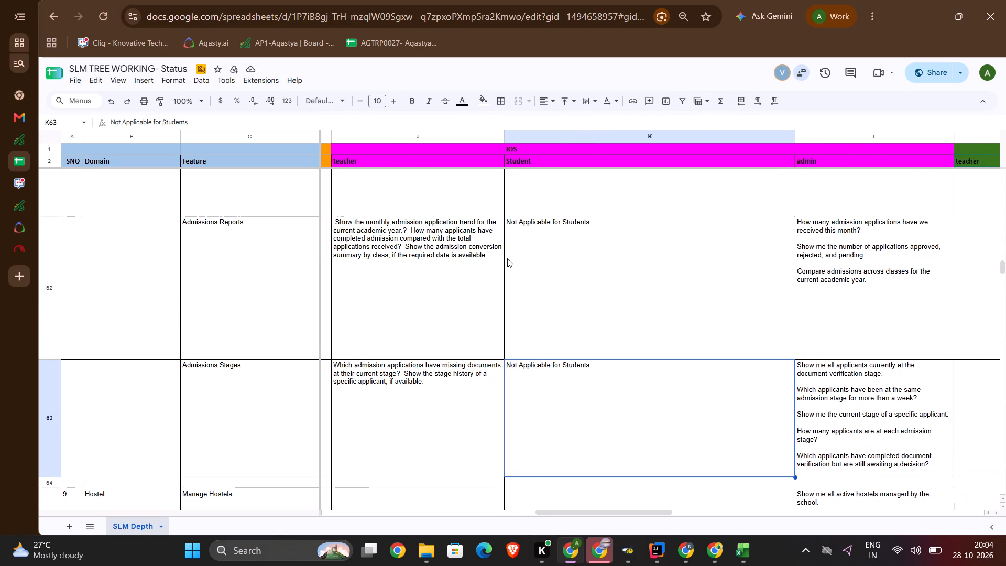
{"action": "scroll", "coordinate": [507, 258], "scroll_direction": "left", "scroll_amount": 1}
{"action": "scroll", "coordinate": [507, 258], "scroll_direction": "down", "scroll_amount": 1}
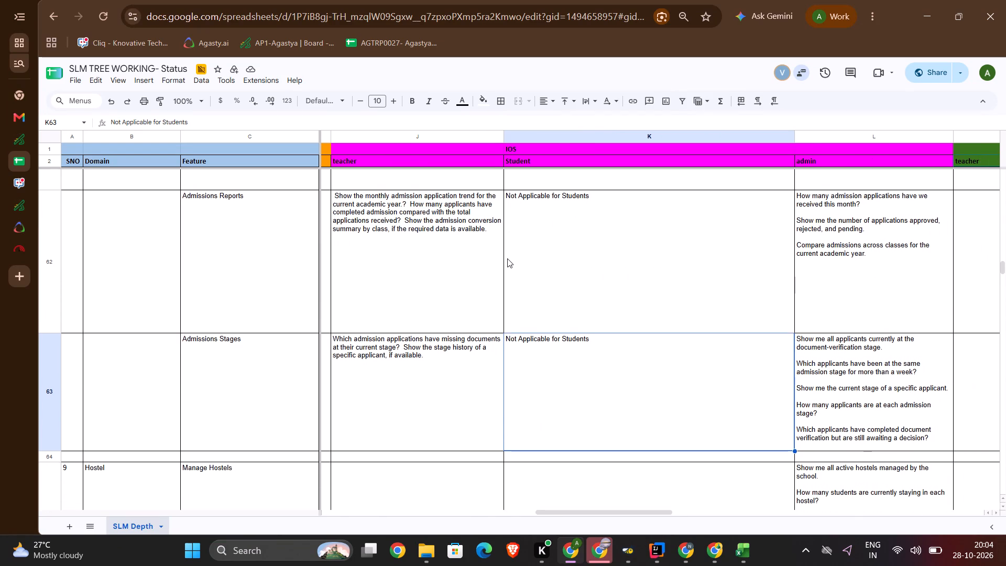
{"action": "scroll", "coordinate": [507, 258], "scroll_direction": "up", "scroll_amount": 1}
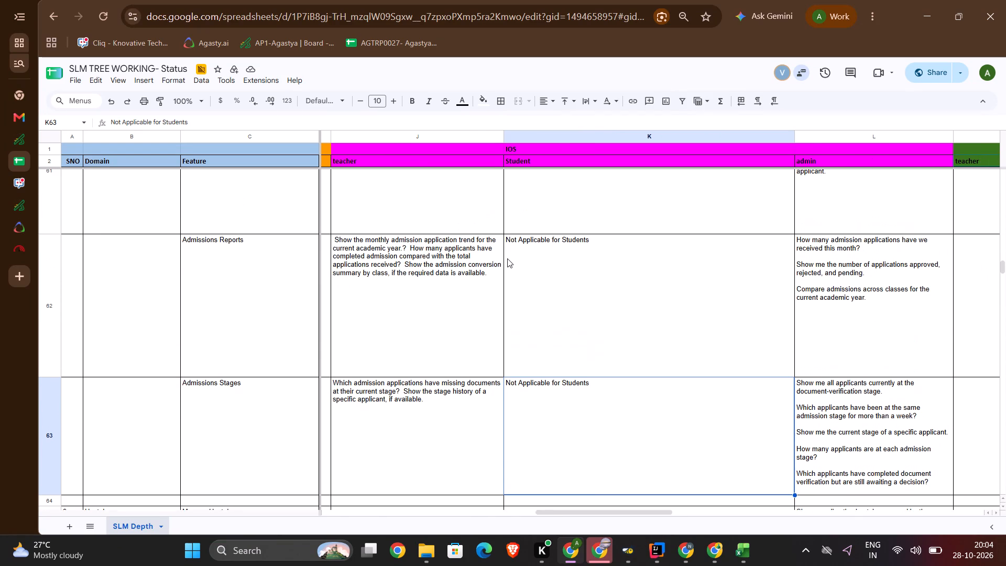
{"action": "scroll", "coordinate": [507, 258], "scroll_direction": "up", "scroll_amount": 1}
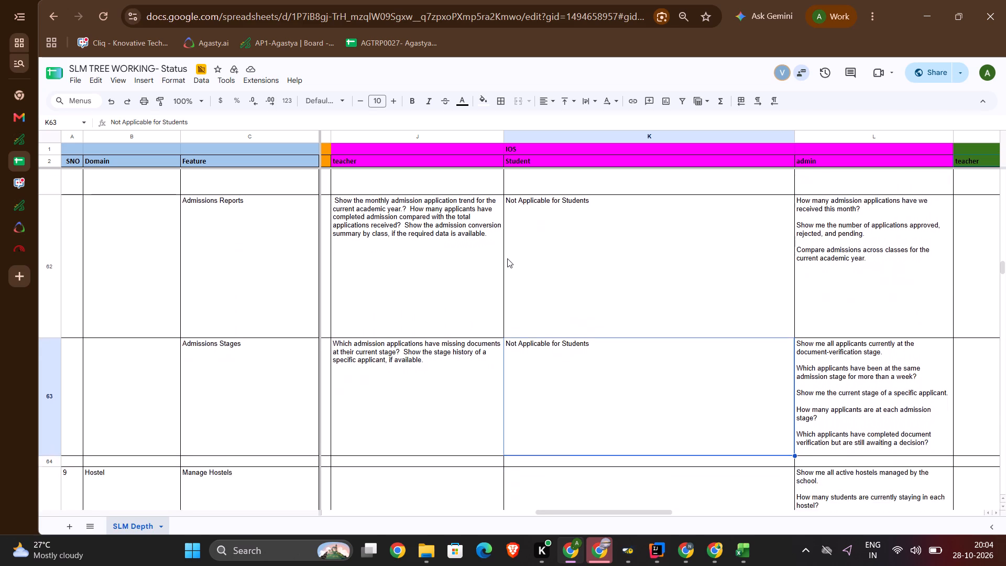
{"action": "scroll", "coordinate": [507, 258], "scroll_direction": "up", "scroll_amount": 1}
{"action": "scroll", "coordinate": [507, 258], "scroll_direction": "left", "scroll_amount": 2}
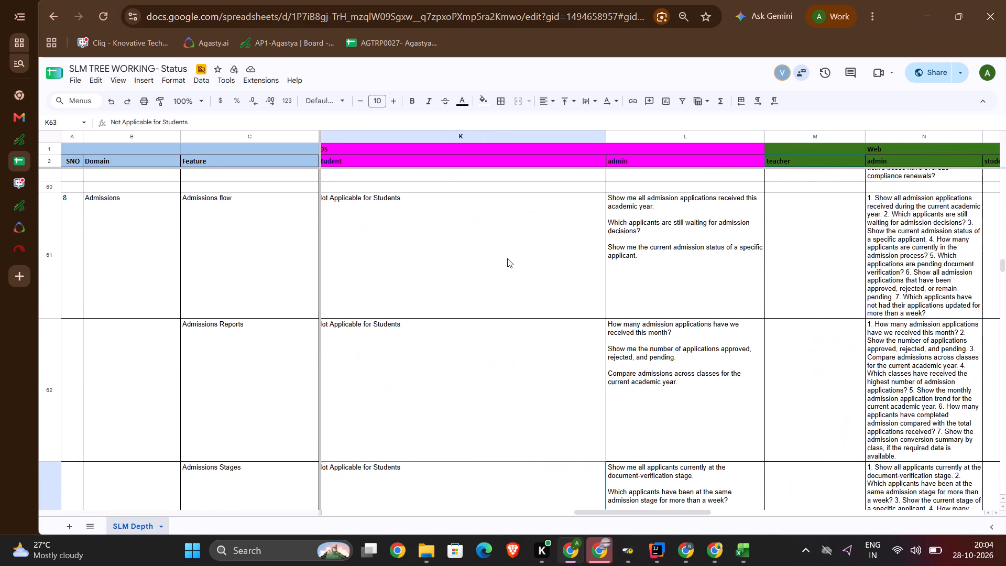
{"action": "scroll", "coordinate": [507, 258], "scroll_direction": "right", "scroll_amount": 3}
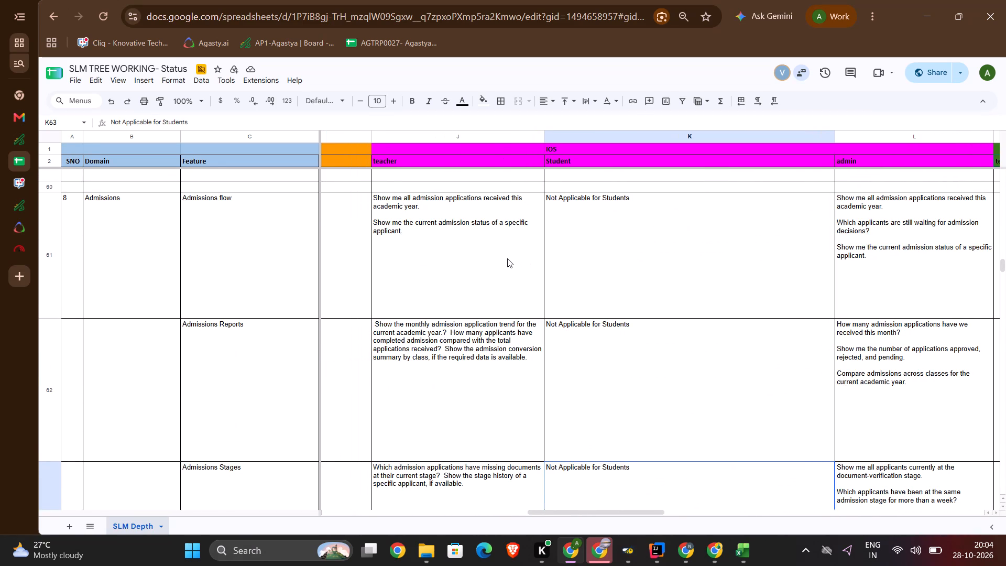
{"action": "scroll", "coordinate": [507, 258], "scroll_direction": "down", "scroll_amount": 2}
{"action": "scroll", "coordinate": [434, 384], "scroll_direction": "down", "scroll_amount": 1}
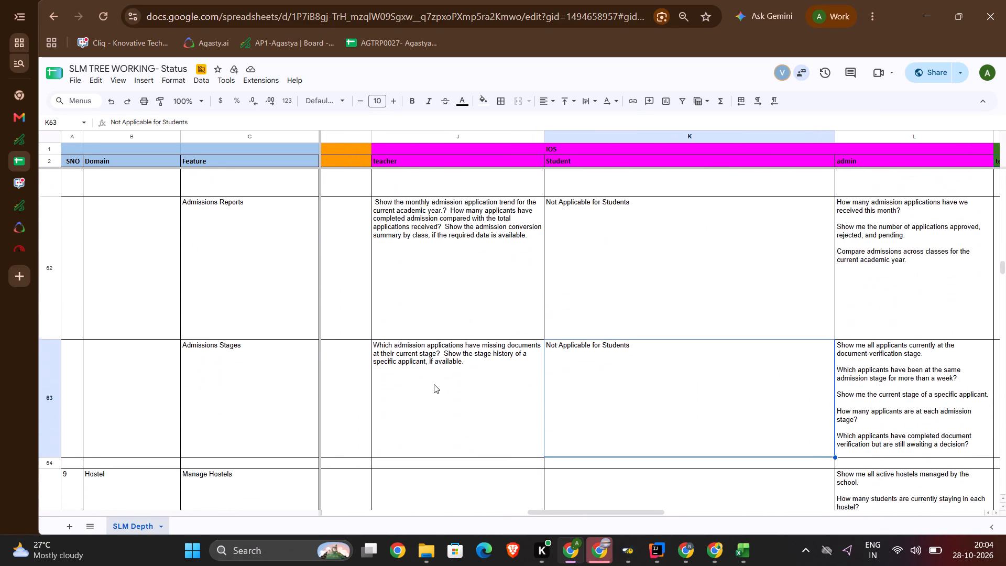
{"action": "scroll", "coordinate": [434, 384], "scroll_direction": "down", "scroll_amount": 1}
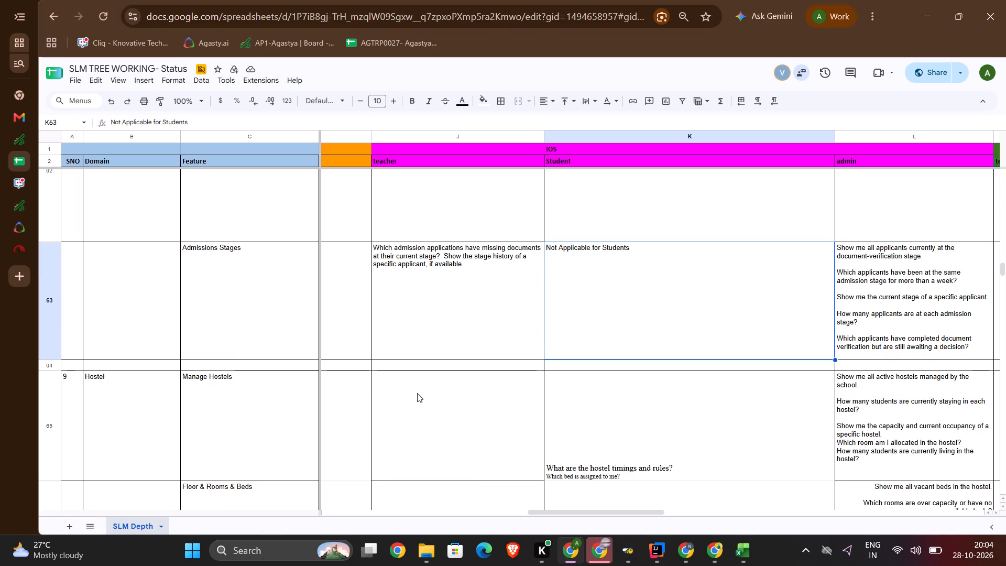
Copy all iOS admin questions for Manage Hostels into the empty iOS teacher cell of the same row.
{"action": "left_click", "coordinate": [417, 393]}
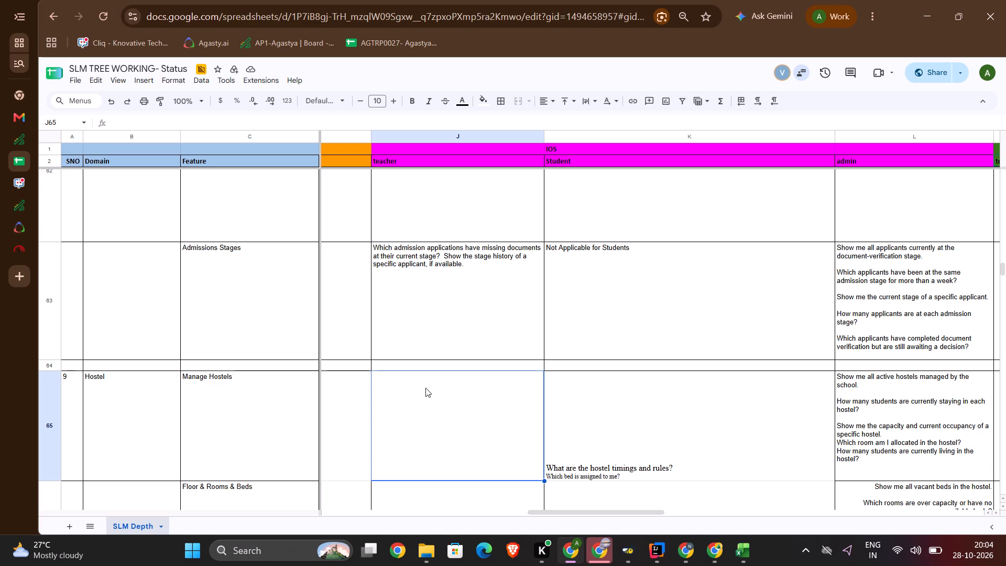
{"action": "scroll", "coordinate": [425, 388], "scroll_direction": "right", "scroll_amount": 1}
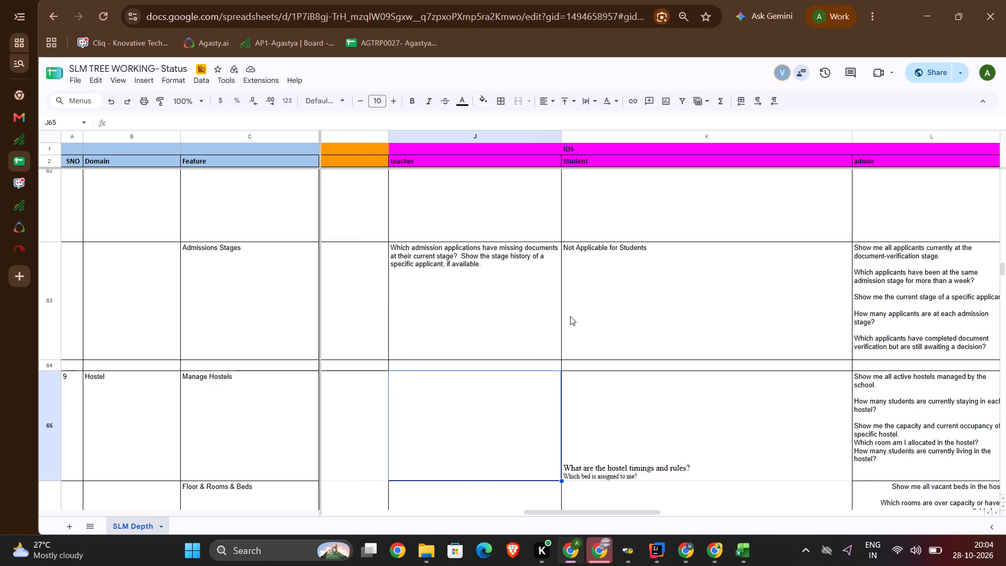
{"action": "scroll", "coordinate": [575, 317], "scroll_direction": "left", "scroll_amount": 2}
{"action": "left_click", "coordinate": [762, 375]}
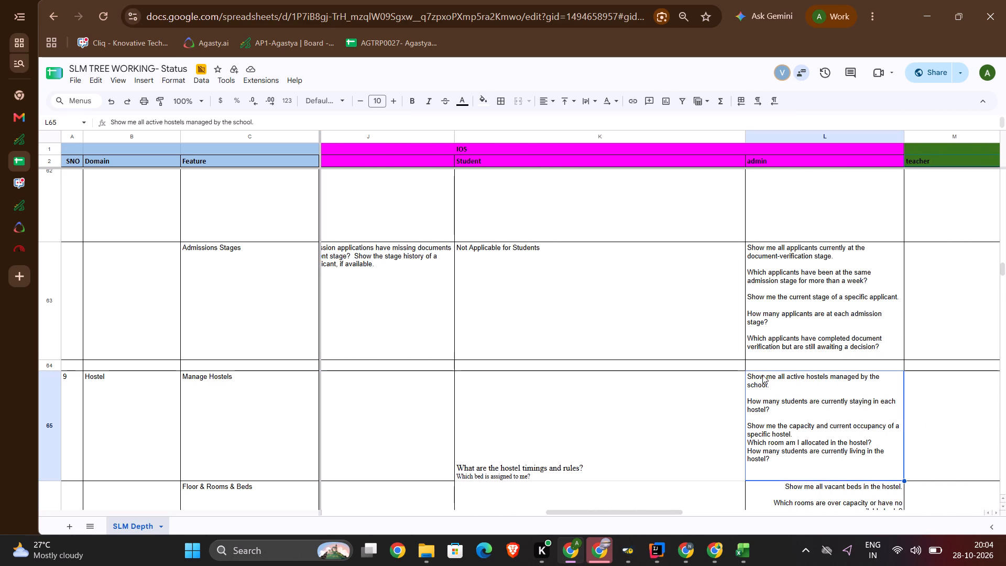
{"action": "triple_click", "coordinate": [762, 375]}
{"action": "left_click", "coordinate": [768, 390]}
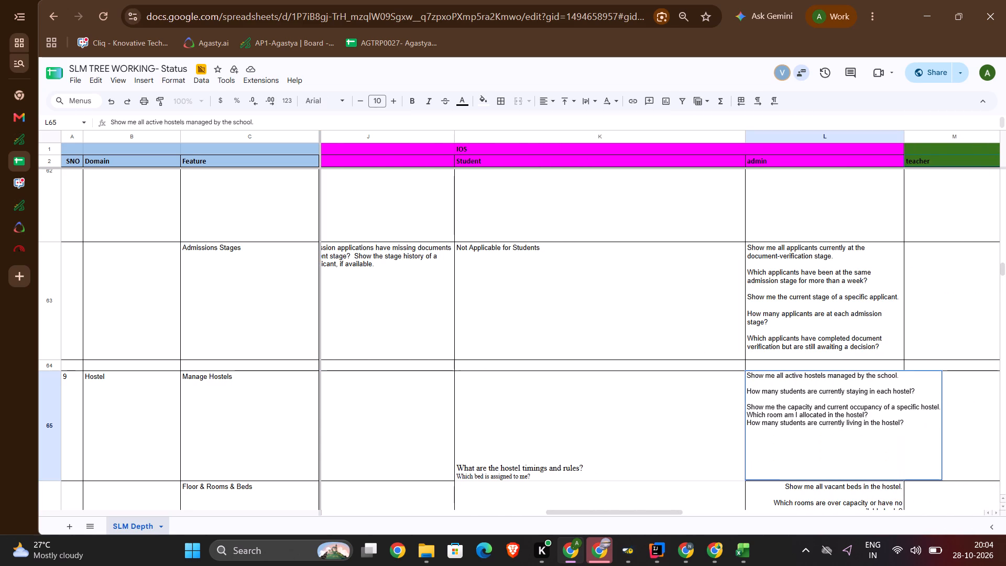
{"action": "key", "text": "ctrl+a"}
{"action": "key", "text": "ctrl+c"}
{"action": "scroll", "coordinate": [448, 420], "scroll_direction": "right", "scroll_amount": 1}
{"action": "left_click", "coordinate": [496, 383]}
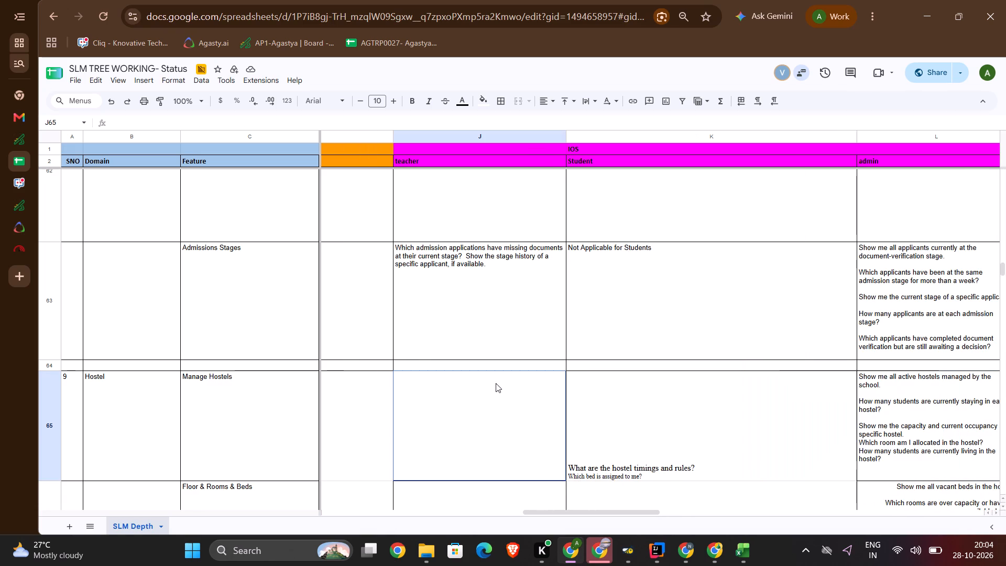
{"action": "triple_click", "coordinate": [461, 374]}
{"action": "key", "text": "ctrl+v"}
{"action": "scroll", "coordinate": [442, 421], "scroll_direction": "right", "scroll_amount": 1}
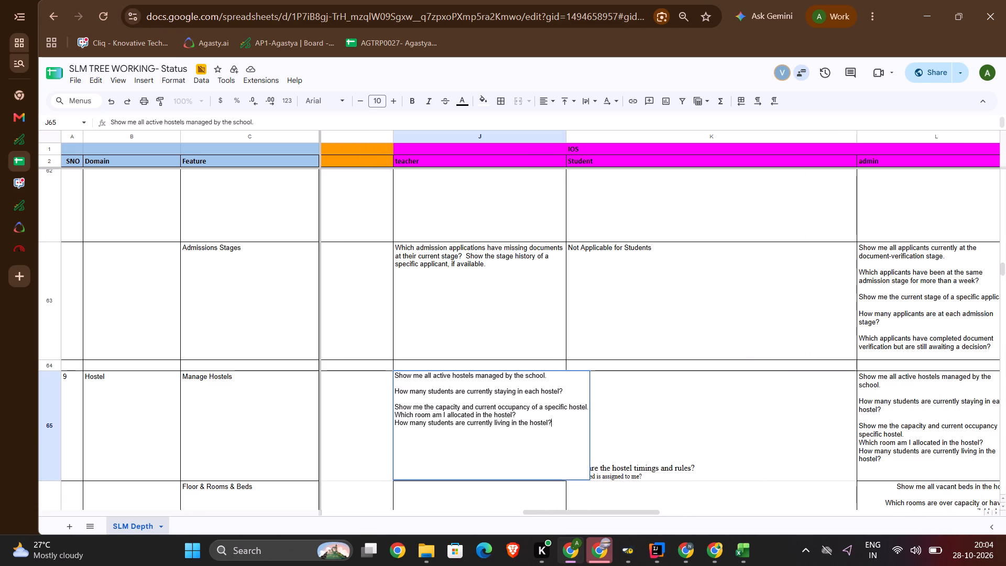
{"action": "scroll", "coordinate": [442, 421], "scroll_direction": "right", "scroll_amount": 1}
{"action": "left_click", "coordinate": [717, 384]}
Copy questions 6 and 7, on configured rooms and beds and missing capacity details, from the Web admin cell for Manage Hostels.
{"action": "scroll", "coordinate": [717, 384], "scroll_direction": "left", "scroll_amount": 5}
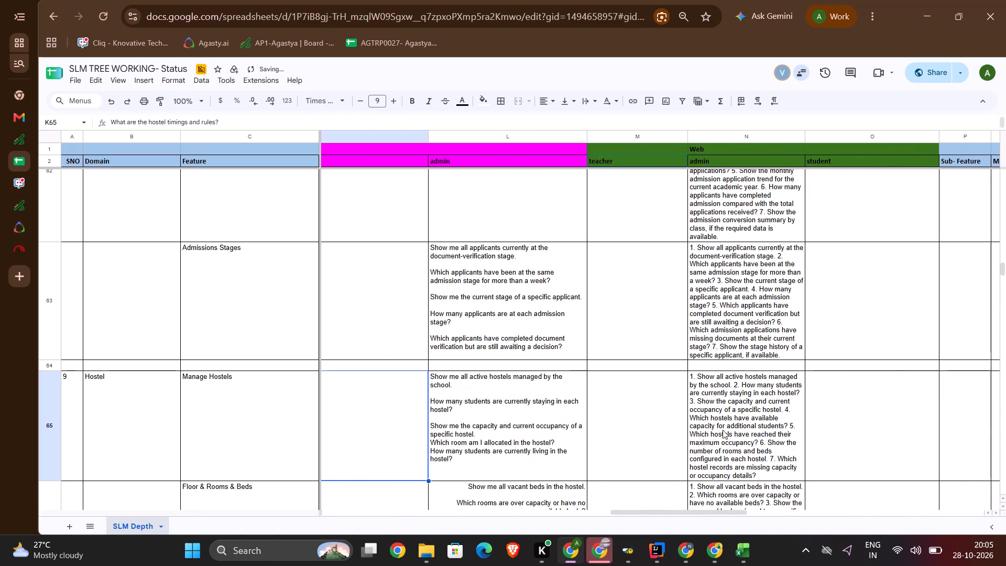
{"action": "left_click", "coordinate": [721, 432]}
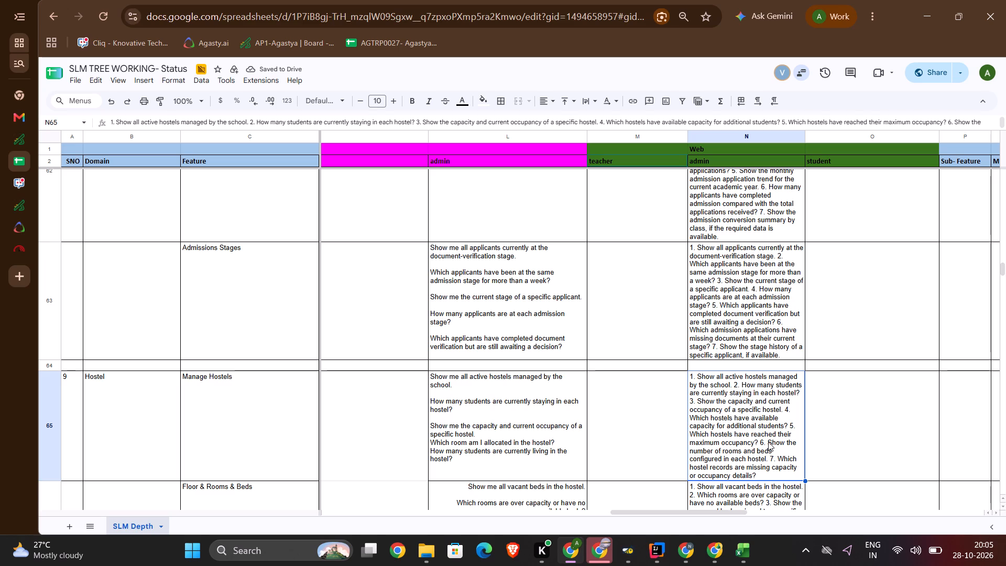
{"action": "left_click", "coordinate": [768, 442]}
{"action": "triple_click", "coordinate": [768, 442]}
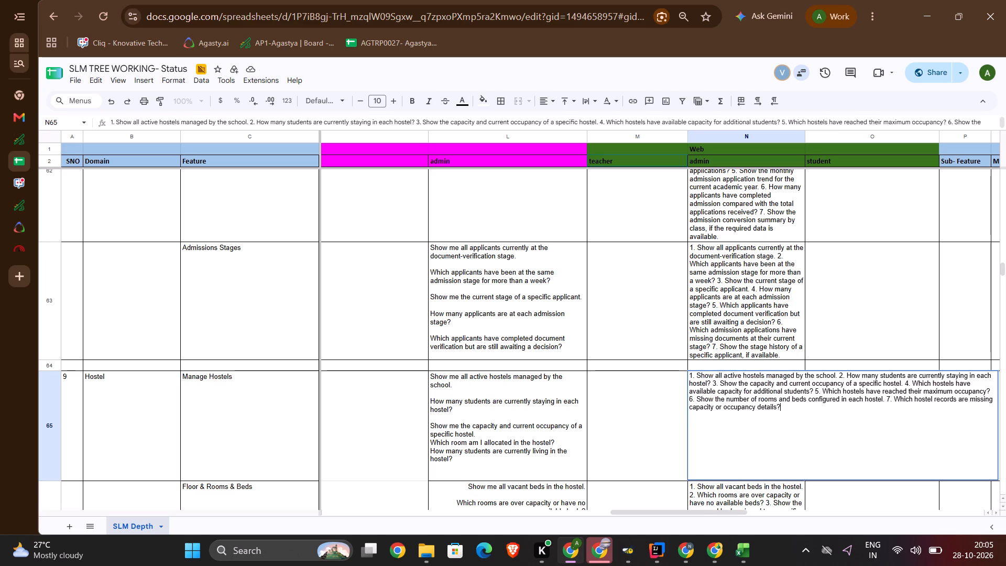
{"action": "left_click_drag", "start_coordinate": [699, 399], "coordinate": [780, 408]}
{"action": "left_click_drag", "start_coordinate": [780, 408], "coordinate": [786, 409]}
{"action": "left_click_drag", "start_coordinate": [786, 409], "coordinate": [699, 399]}
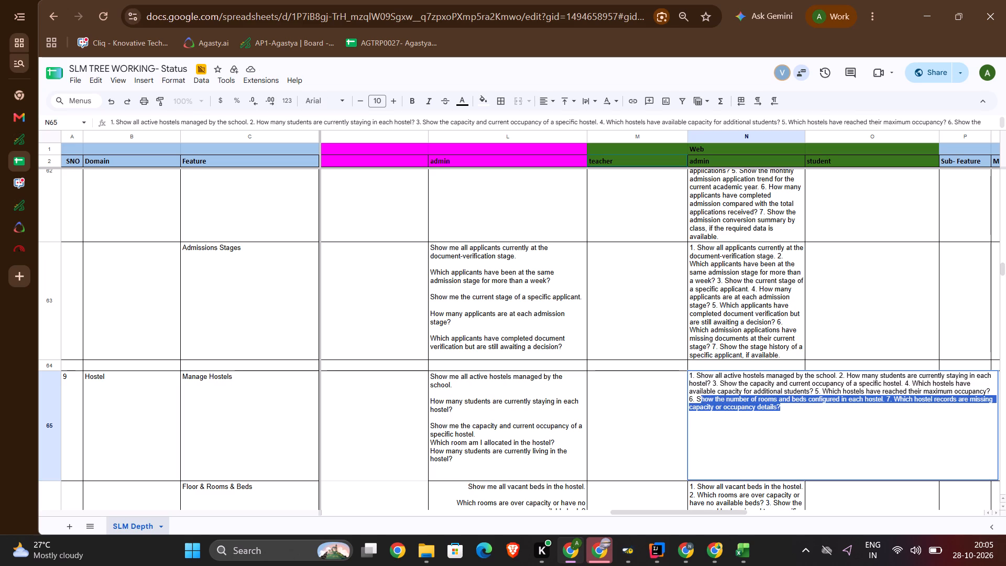
{"action": "left_click_drag", "start_coordinate": [699, 399], "coordinate": [696, 399]}
{"action": "key", "text": "ctrl+c"}
Replace the last three questions in the iOS teacher cell for Manage Hostels with the two copied Web admin questions.
{"action": "scroll", "coordinate": [544, 408], "scroll_direction": "right", "scroll_amount": 2}
{"action": "left_click", "coordinate": [473, 422]}
{"action": "scroll", "coordinate": [473, 422], "scroll_direction": "right", "scroll_amount": 3}
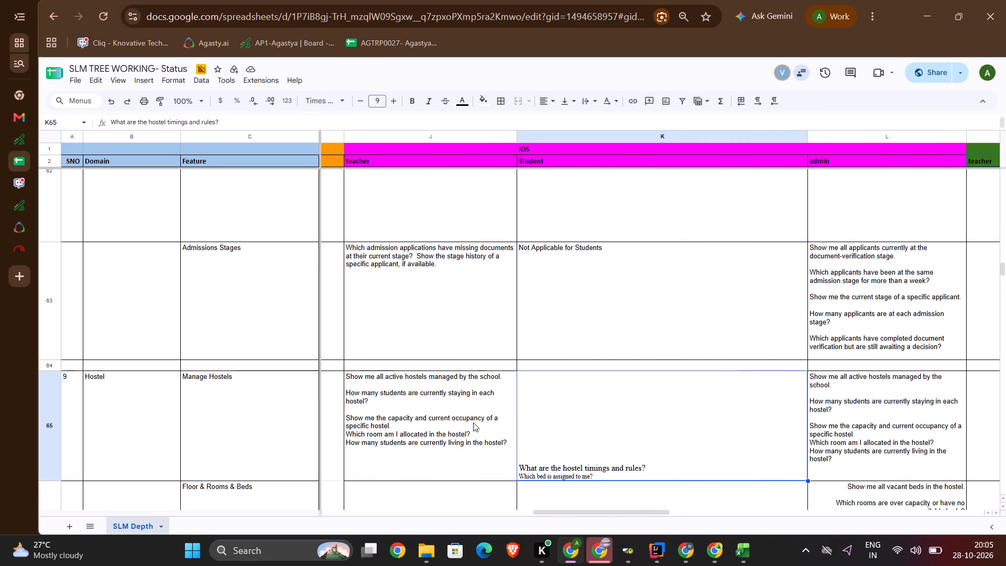
{"action": "scroll", "coordinate": [542, 423], "scroll_direction": "right", "scroll_amount": 1}
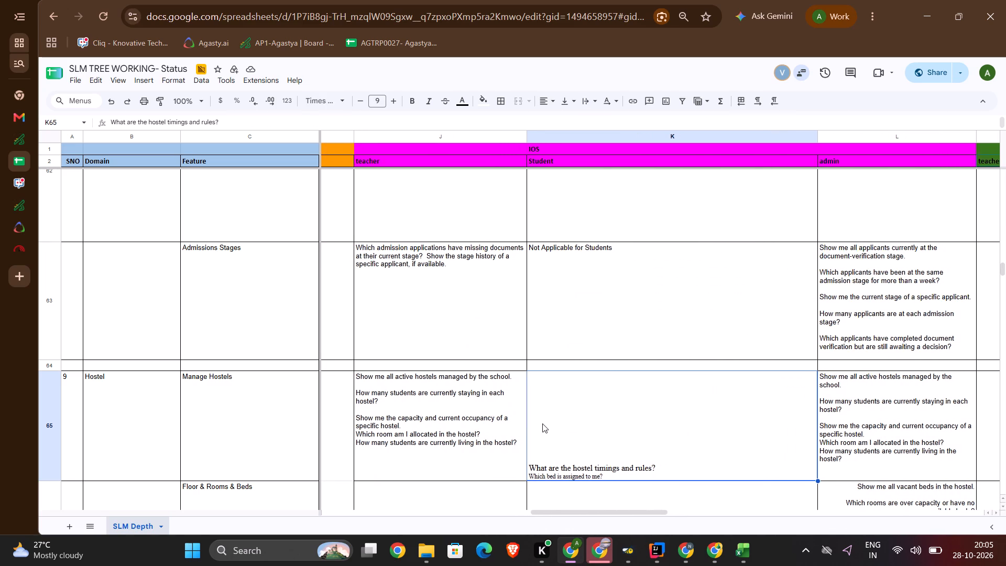
{"action": "scroll", "coordinate": [542, 423], "scroll_direction": "right", "scroll_amount": 2}
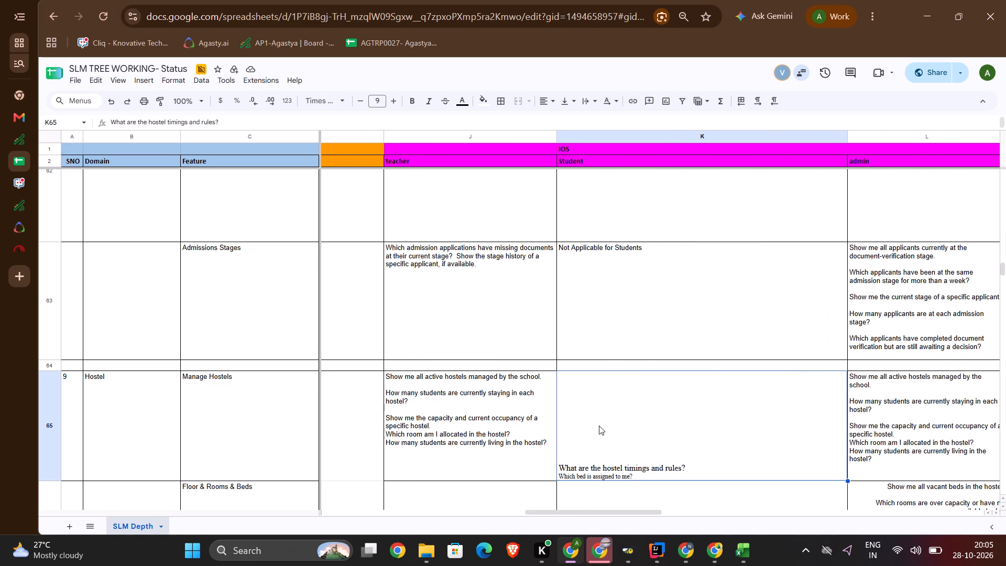
{"action": "left_click", "coordinate": [608, 438]}
{"action": "left_click", "coordinate": [444, 451]}
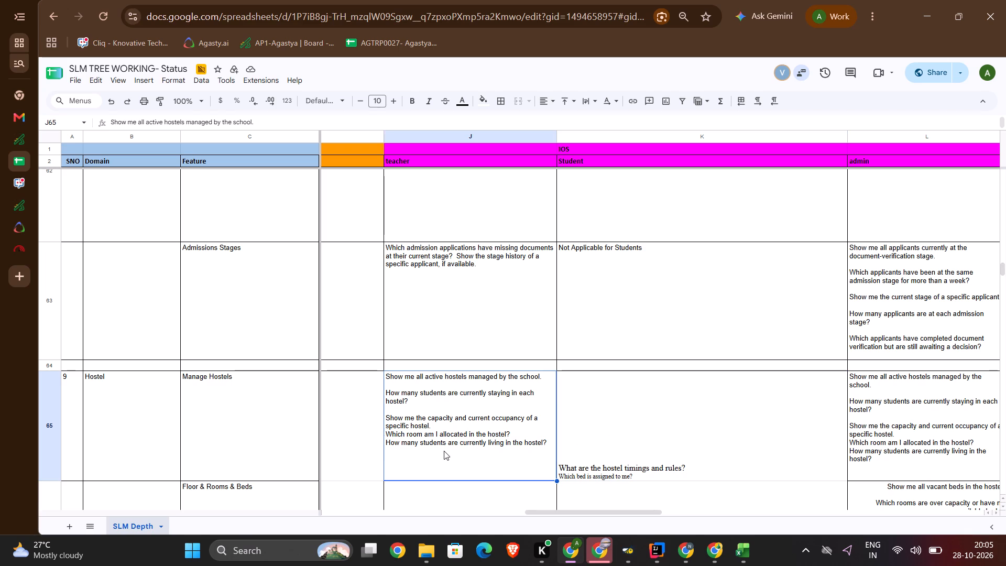
{"action": "triple_click", "coordinate": [453, 451]}
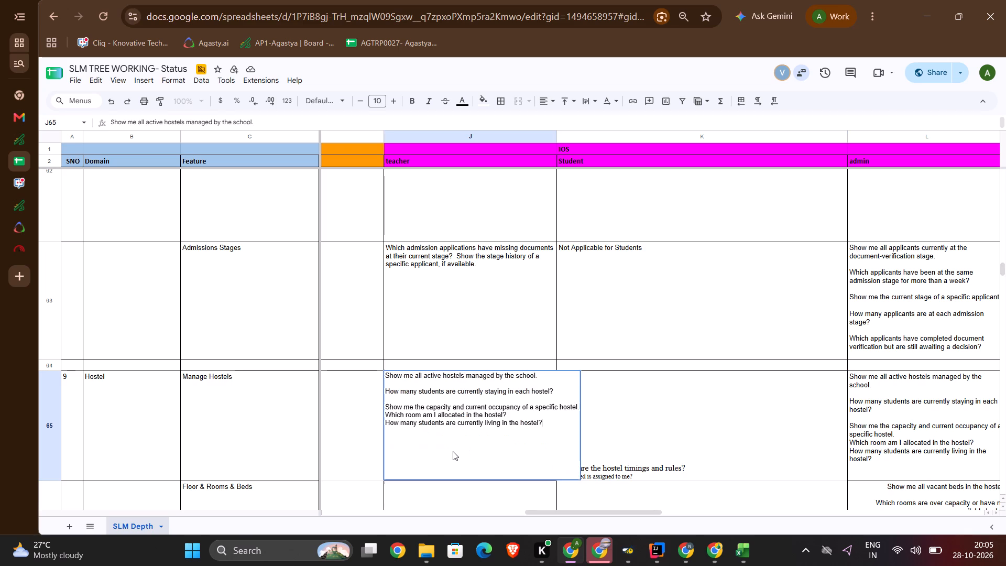
{"action": "left_click", "coordinate": [546, 423]}
{"action": "left_click_drag", "start_coordinate": [546, 423], "coordinate": [386, 402]}
{"action": "key", "text": "Delete"}
{"action": "key", "text": "ctrl+v"}
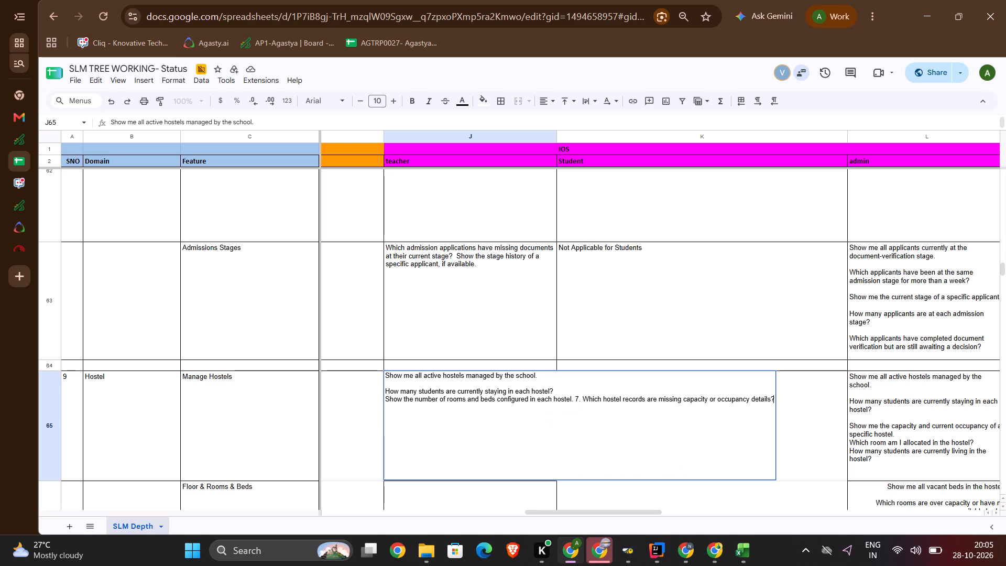
Remove the number 7 between the pasted teacher questions and add a question mark after "configured in each hostel".
{"action": "left_click", "coordinate": [578, 399]}
{"action": "key", "text": "BackSpace"}
{"action": "key", "text": "BackSpace"}
{"action": "key", "text": "BackSpace"}
{"action": "key", "text": "shift+question"}
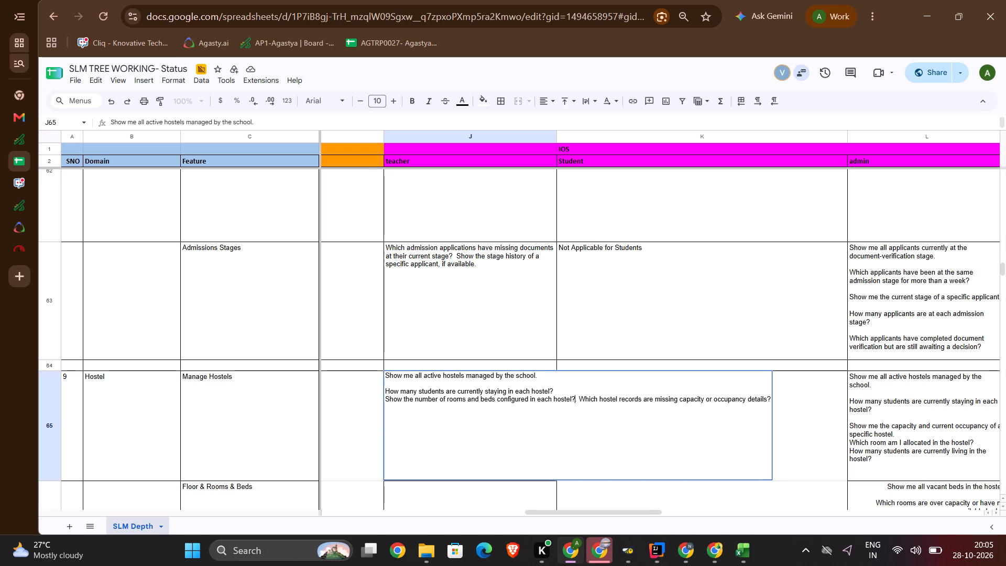
{"action": "key", "text": "Return"}
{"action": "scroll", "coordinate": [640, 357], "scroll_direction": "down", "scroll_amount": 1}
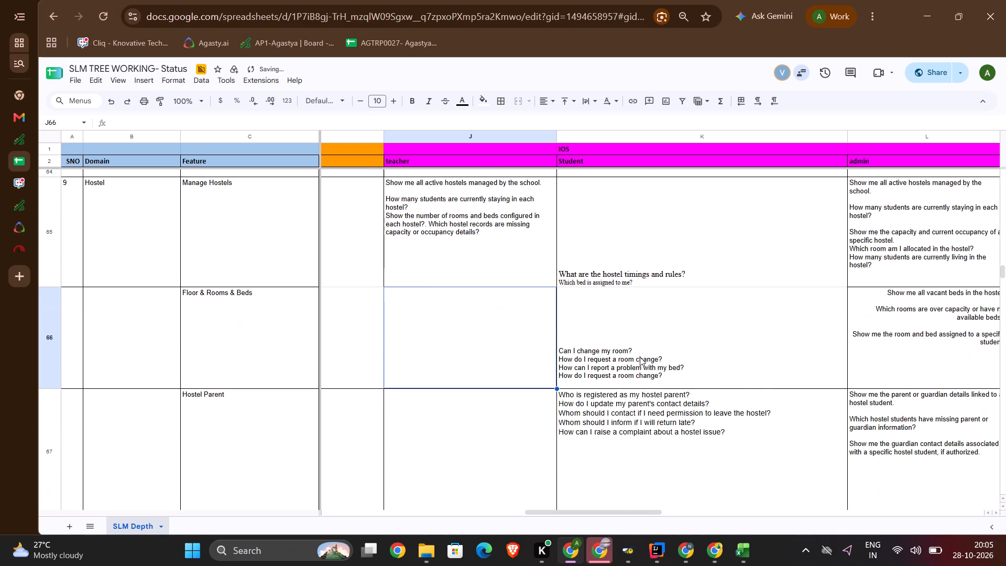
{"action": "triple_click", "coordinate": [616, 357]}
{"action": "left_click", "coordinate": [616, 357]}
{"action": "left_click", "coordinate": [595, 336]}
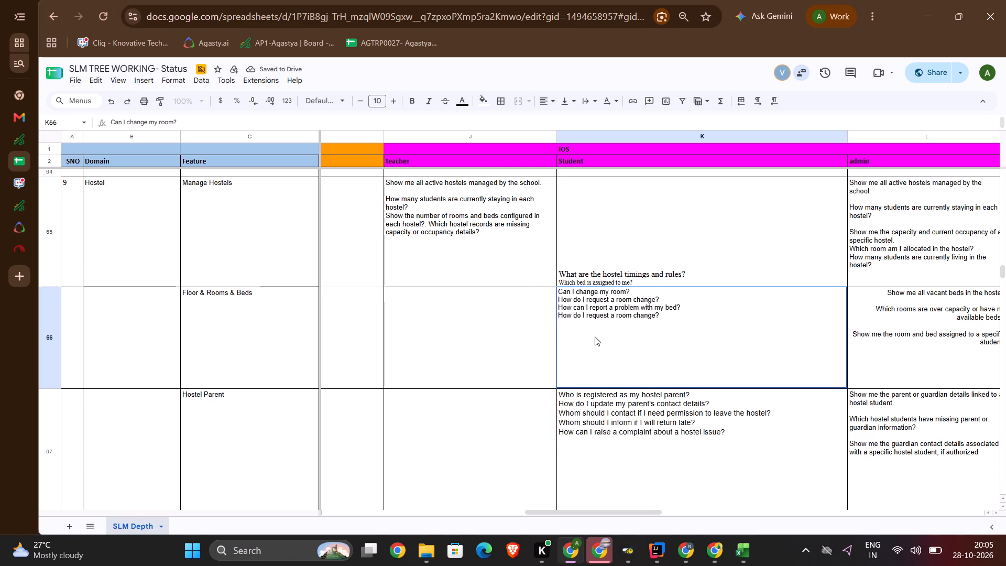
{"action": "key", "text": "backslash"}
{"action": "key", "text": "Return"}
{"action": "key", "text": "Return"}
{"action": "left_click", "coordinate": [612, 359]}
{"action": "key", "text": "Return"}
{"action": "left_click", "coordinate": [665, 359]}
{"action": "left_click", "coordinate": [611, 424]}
Increase the font size of "Which bed is assigned to me?" to 13 in the iOS student cell for Manage Hostels.
{"action": "left_click", "coordinate": [618, 243]}
{"action": "scroll", "coordinate": [618, 243], "scroll_direction": "up", "scroll_amount": 1}
{"action": "triple_click", "coordinate": [618, 243]}
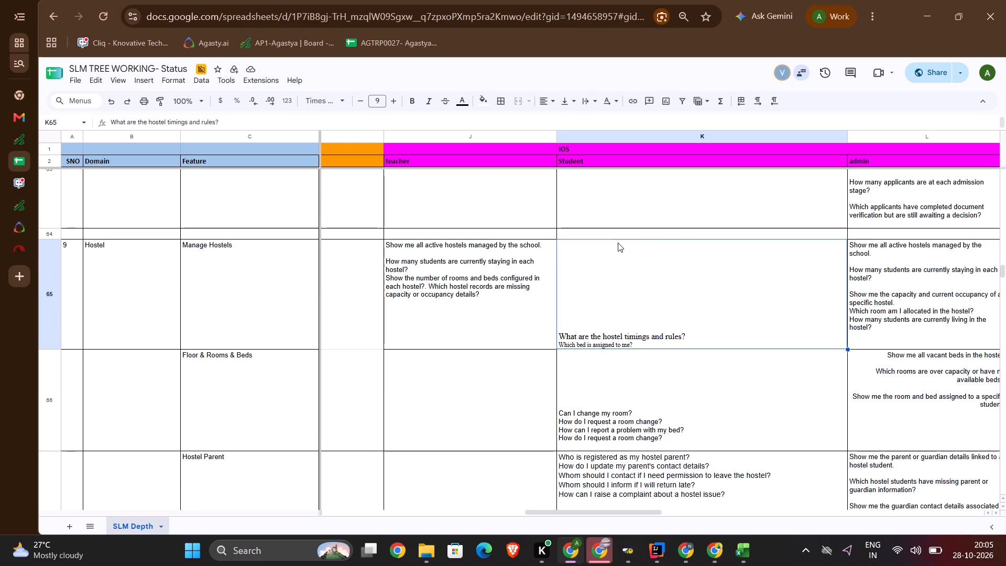
{"action": "left_click", "coordinate": [640, 262]}
{"action": "left_click", "coordinate": [640, 249]}
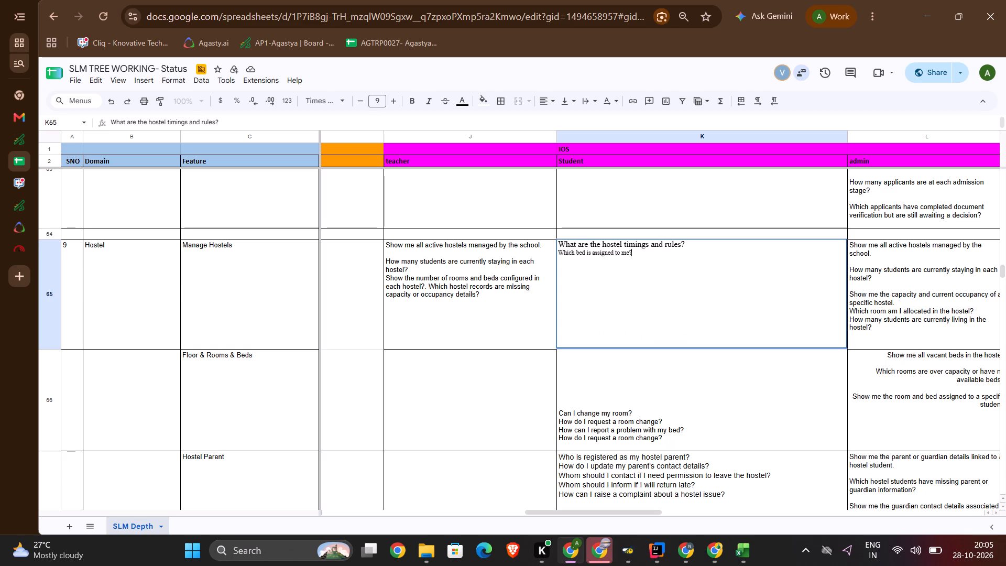
{"action": "left_click_drag", "start_coordinate": [640, 249], "coordinate": [558, 257]}
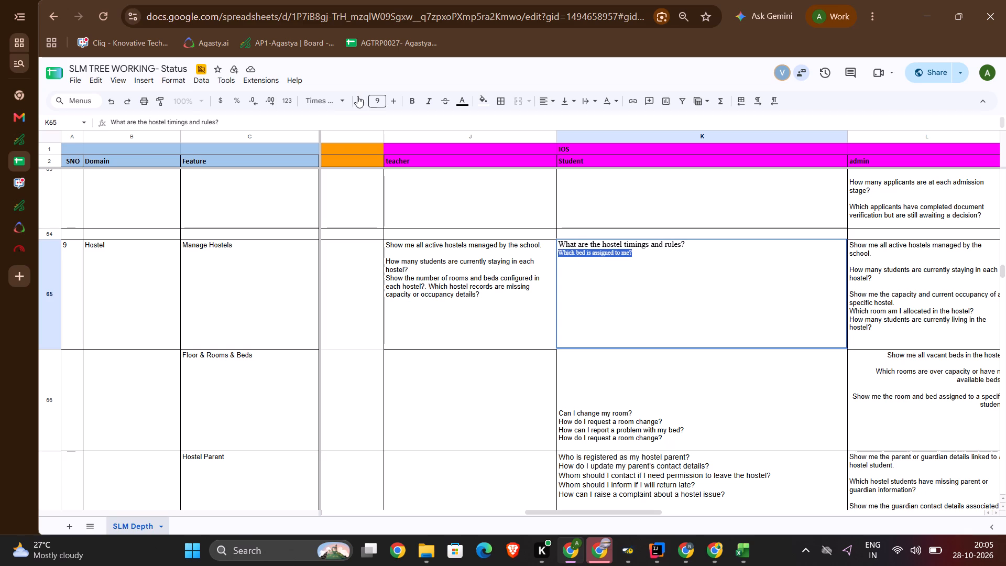
{"action": "left_click", "coordinate": [395, 99]}
{"action": "left_click", "coordinate": [395, 100]}
{"action": "left_click", "coordinate": [395, 100]}
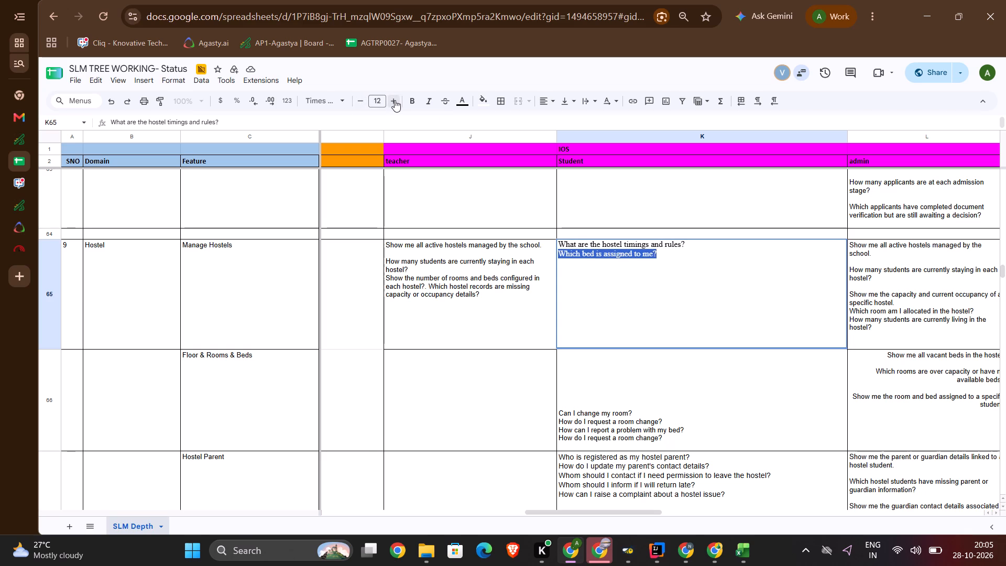
{"action": "left_click", "coordinate": [395, 100]}
{"action": "left_click", "coordinate": [660, 286]}
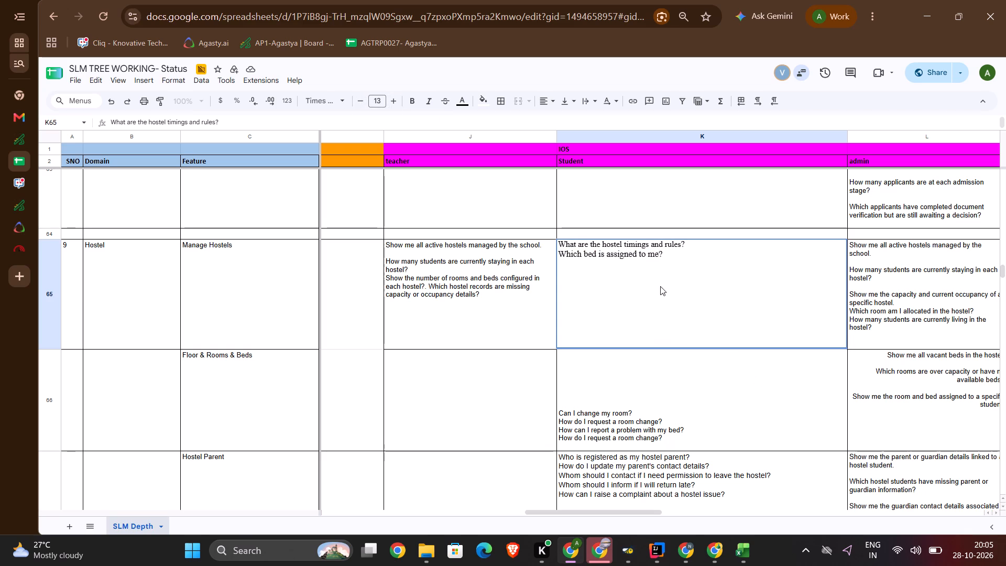
{"action": "double_click", "coordinate": [665, 255]}
{"action": "key", "text": "Return"}
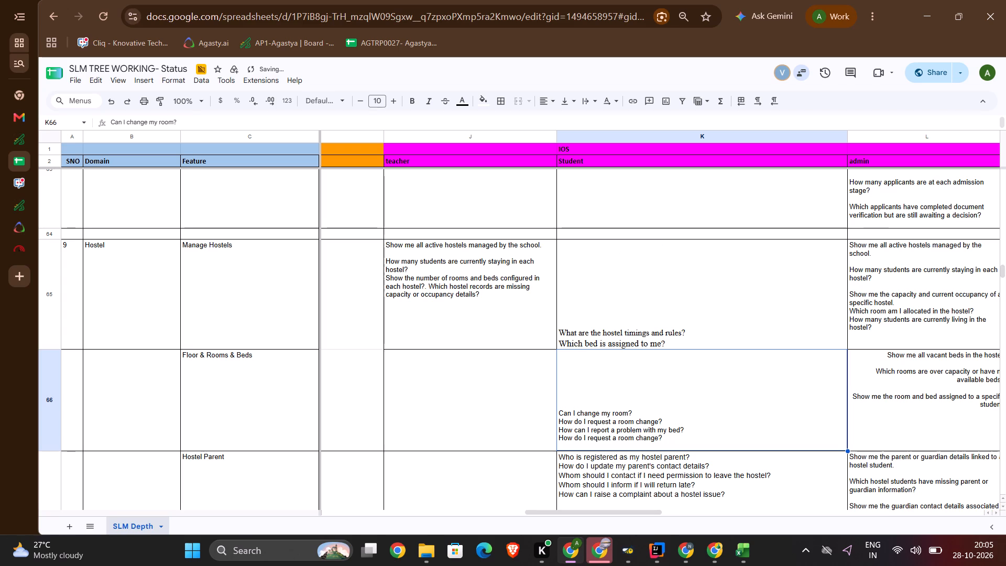
Overwrite the iOS student questions for Floor & Rooms & Beds with the single letter "W".
{"action": "key", "text": "h"}
{"action": "key", "text": "BackSpace"}
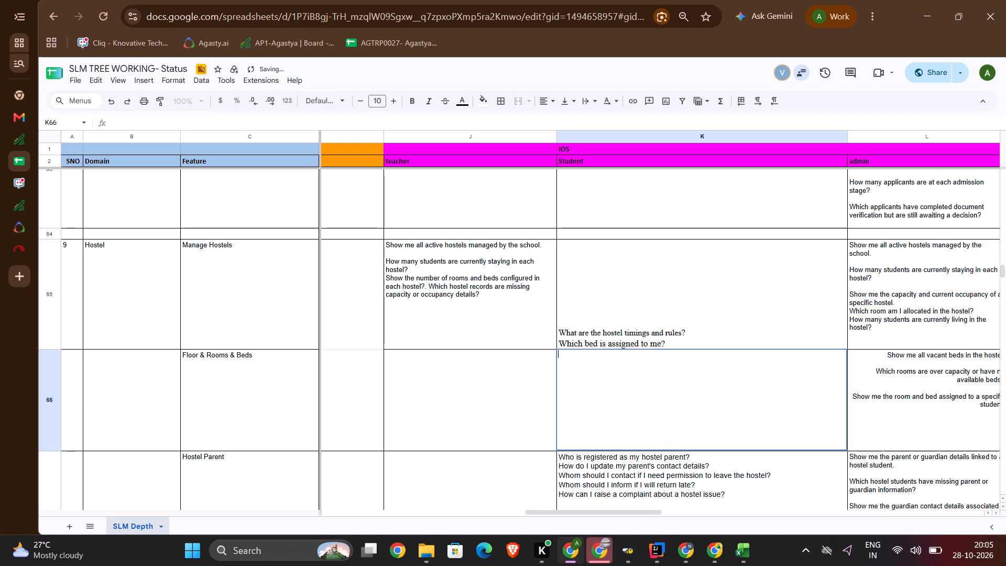
{"action": "key", "text": "shift+w"}
{"action": "left_click", "coordinate": [702, 205]}
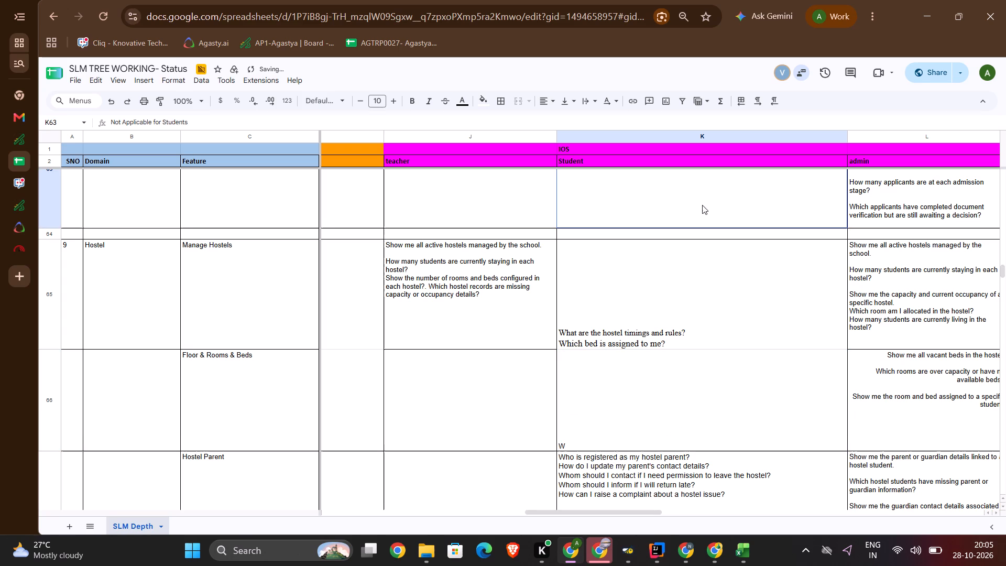
Look over the iOS student questions in the Hostel rows, from Manage Hostels through Imprest.
{"action": "scroll", "coordinate": [558, 354], "scroll_direction": "right", "scroll_amount": 1}
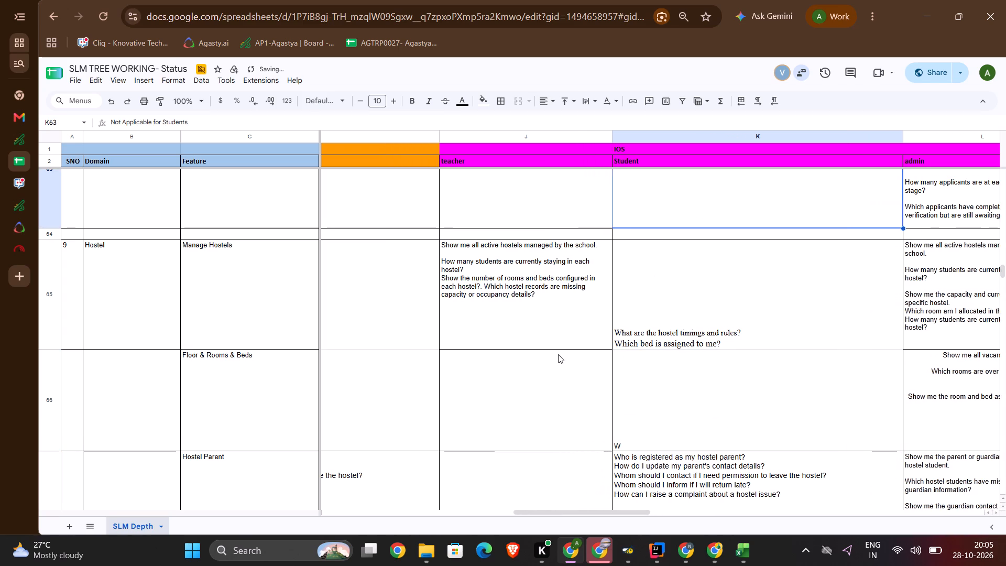
{"action": "scroll", "coordinate": [558, 354], "scroll_direction": "right", "scroll_amount": 1}
{"action": "double_click", "coordinate": [660, 307]}
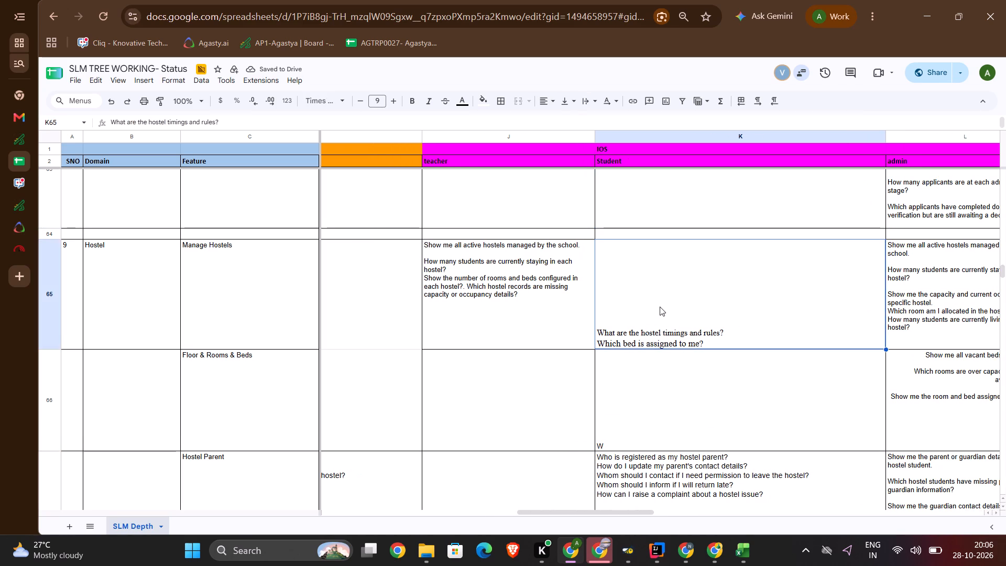
{"action": "scroll", "coordinate": [660, 307], "scroll_direction": "down", "scroll_amount": 4}
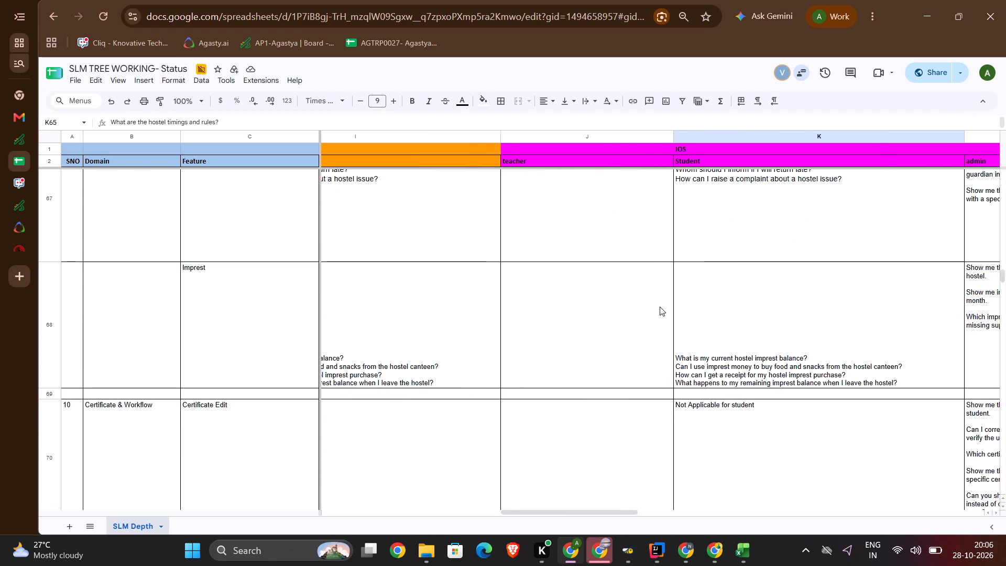
{"action": "scroll", "coordinate": [660, 307], "scroll_direction": "right", "scroll_amount": 3}
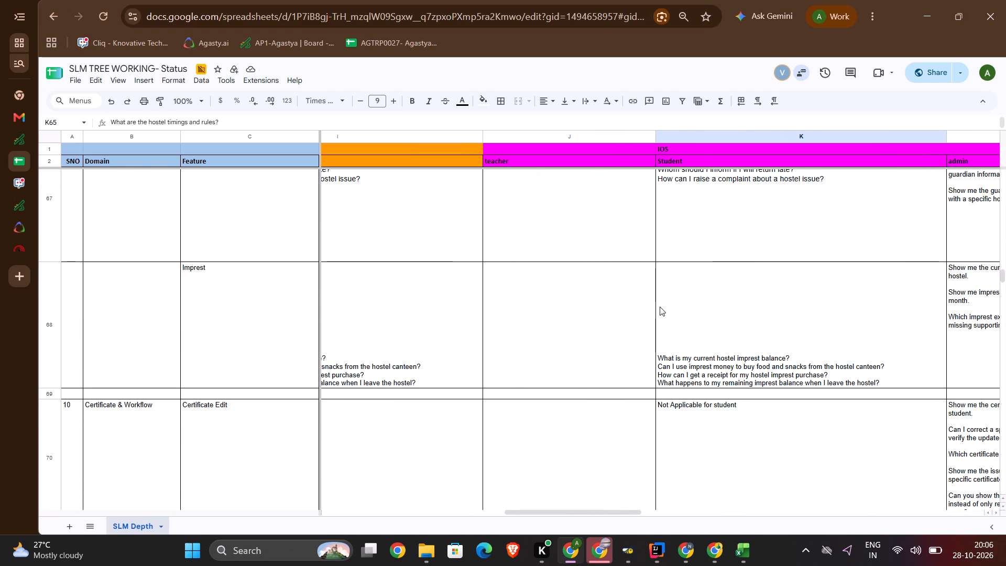
{"action": "scroll", "coordinate": [660, 307], "scroll_direction": "right", "scroll_amount": 1}
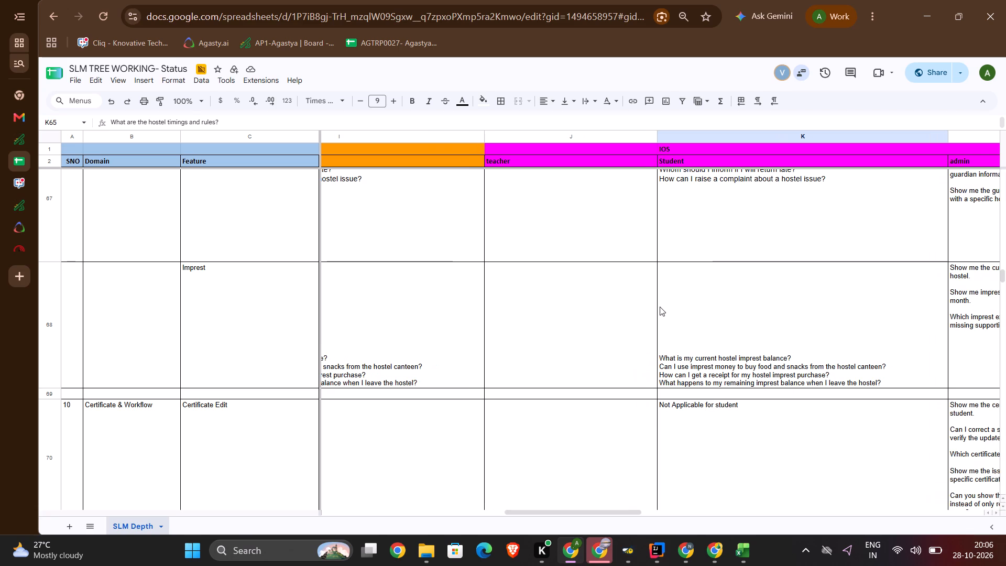
{"action": "scroll", "coordinate": [691, 316], "scroll_direction": "up", "scroll_amount": 1}
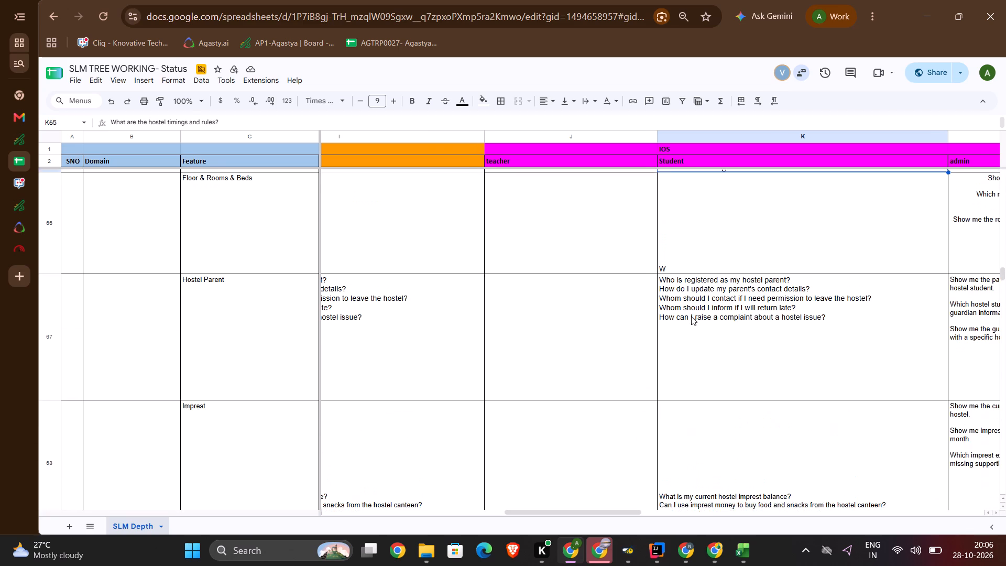
{"action": "scroll", "coordinate": [691, 316], "scroll_direction": "up", "scroll_amount": 1}
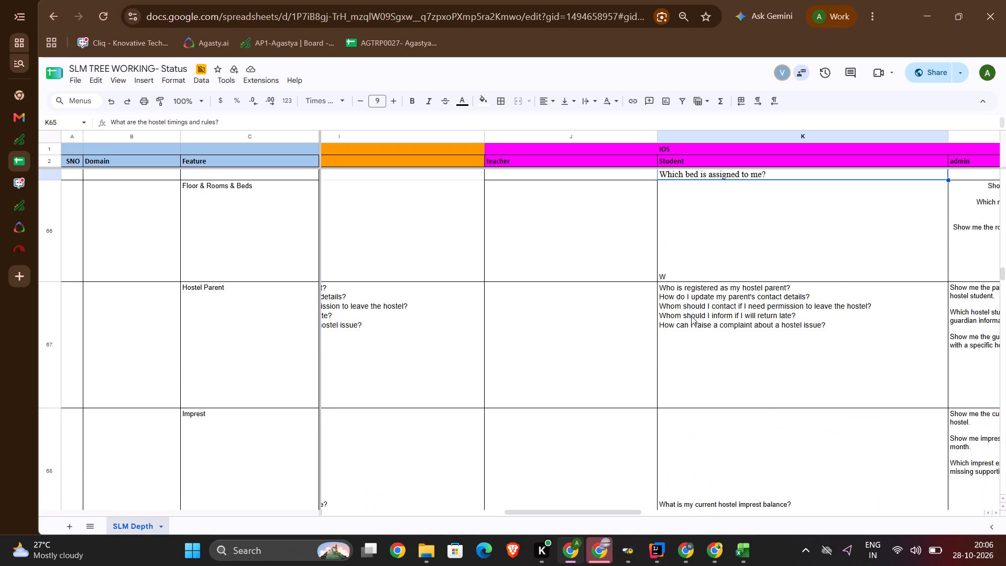
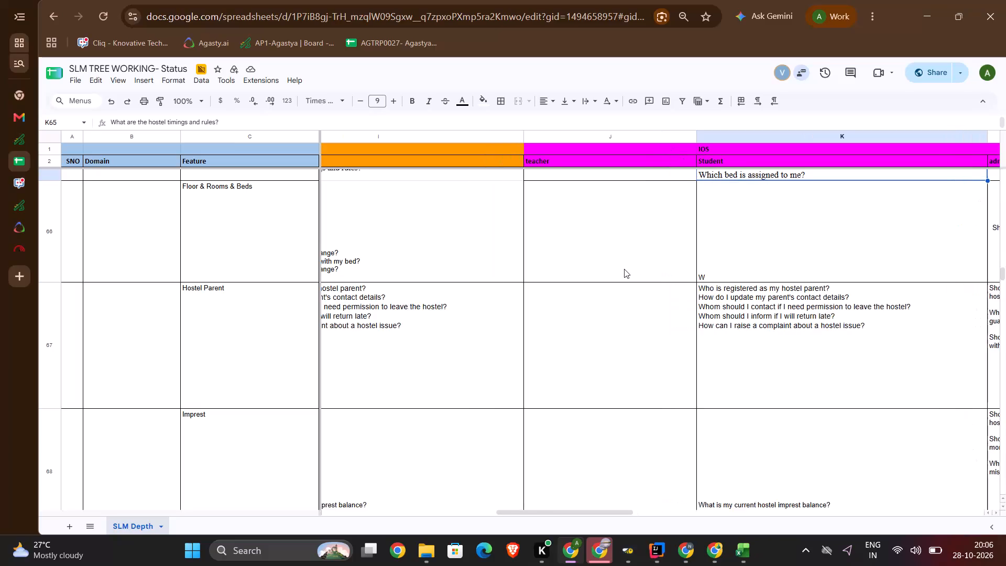
Review the iOS student questions for Manage Hostels and Floor & Rooms & Beds.
{"action": "double_click", "coordinate": [713, 238]}
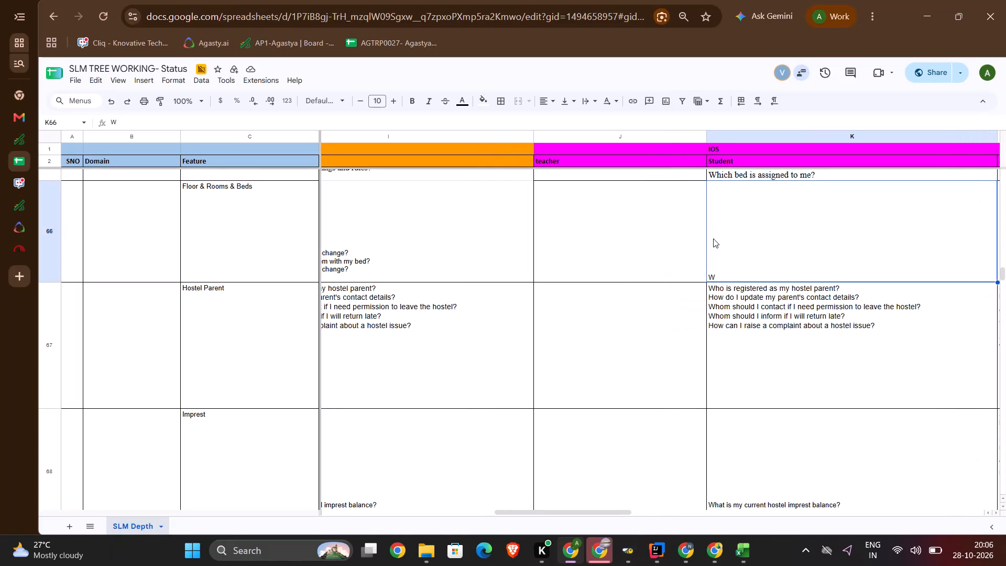
{"action": "scroll", "coordinate": [713, 238], "scroll_direction": "up", "scroll_amount": 1}
{"action": "left_click", "coordinate": [742, 221]}
{"action": "scroll", "coordinate": [742, 221], "scroll_direction": "up", "scroll_amount": 2}
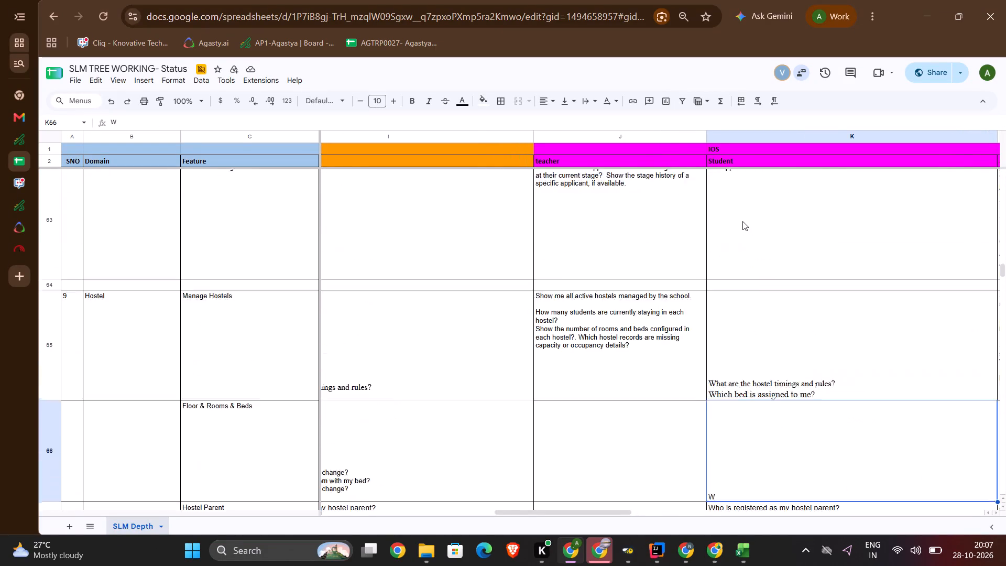
{"action": "scroll", "coordinate": [742, 221], "scroll_direction": "up", "scroll_amount": 1}
{"action": "scroll", "coordinate": [742, 221], "scroll_direction": "down", "scroll_amount": 1}
{"action": "triple_click", "coordinate": [758, 335]}
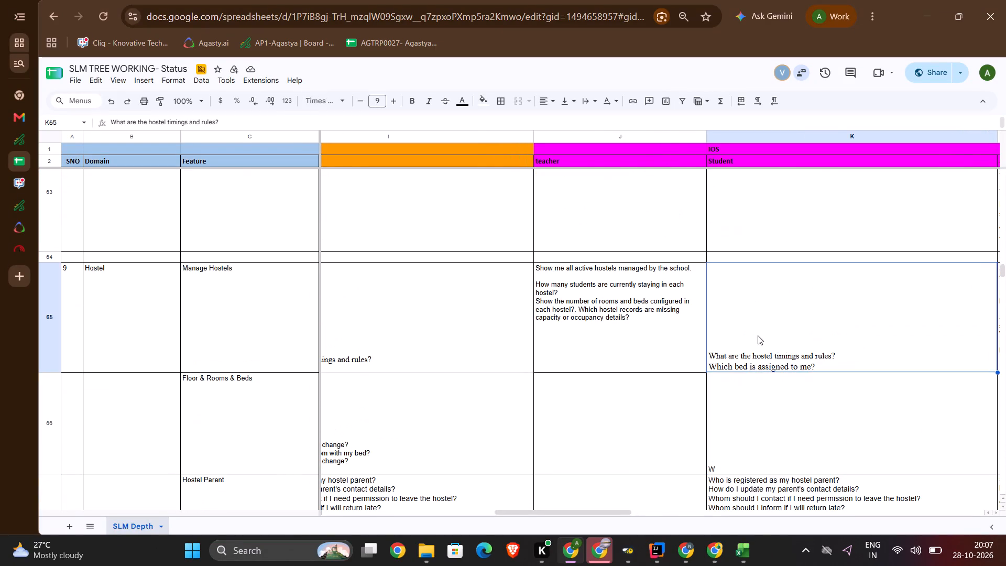
{"action": "left_click", "coordinate": [758, 335]}
Clear the letter "W" from the iOS student cell for Floor & Rooms & Beds, leaving it empty.
{"action": "triple_click", "coordinate": [736, 389]}
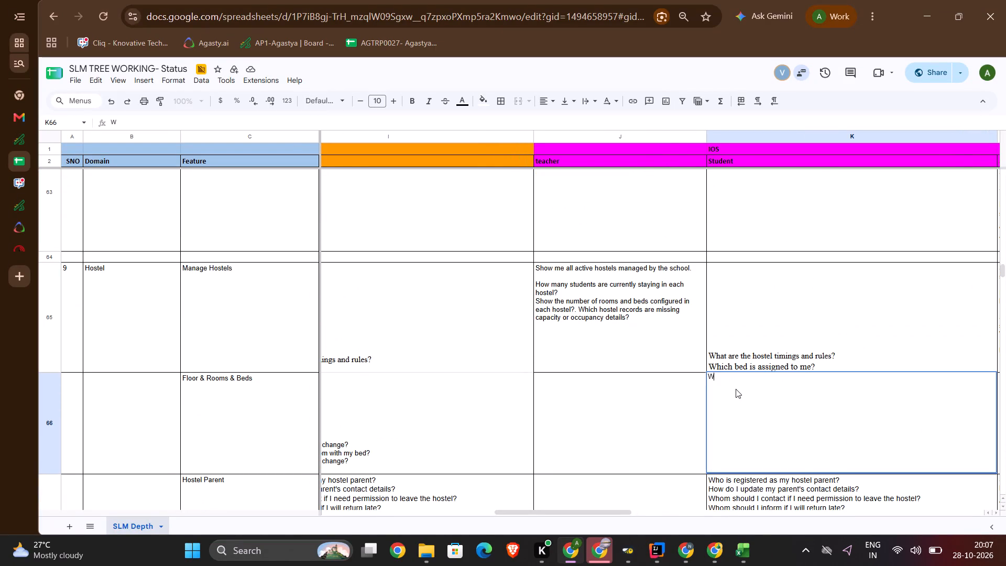
{"action": "key", "text": "BackSpace"}
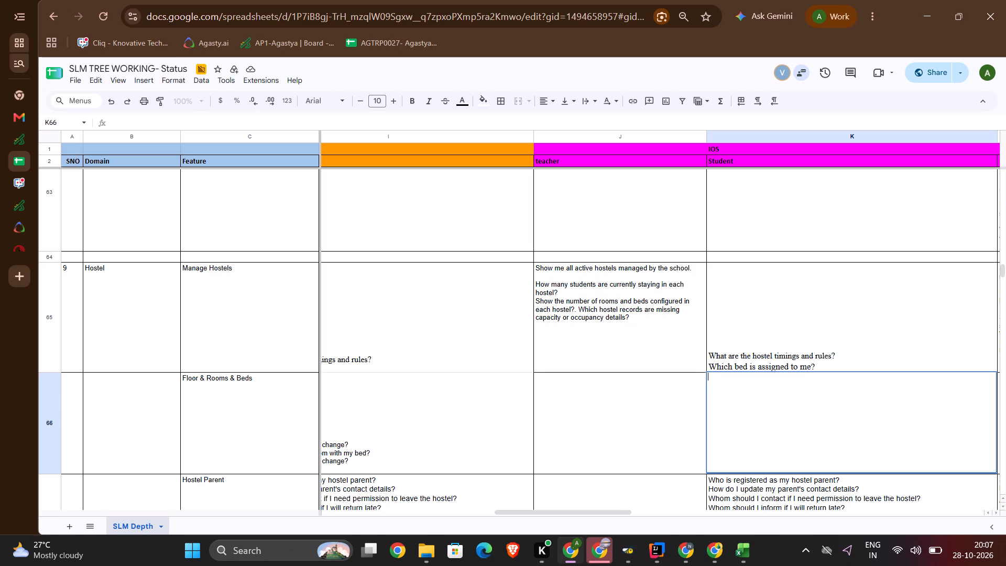
{"action": "type", "text": "Is th"}
{"action": "key", "text": "BackSpace"}
{"action": "key", "text": "BackSpace"}
{"action": "key", "text": "BackSpace"}
{"action": "key", "text": "BackSpace"}
{"action": "key", "text": "BackSpace"}
{"action": "left_click", "coordinate": [672, 420]}
Consult the iOS admin questions for Floor & Rooms & Beds and start the empty student cell's question with "Is there any".
{"action": "scroll", "coordinate": [672, 420], "scroll_direction": "left", "scroll_amount": 1}
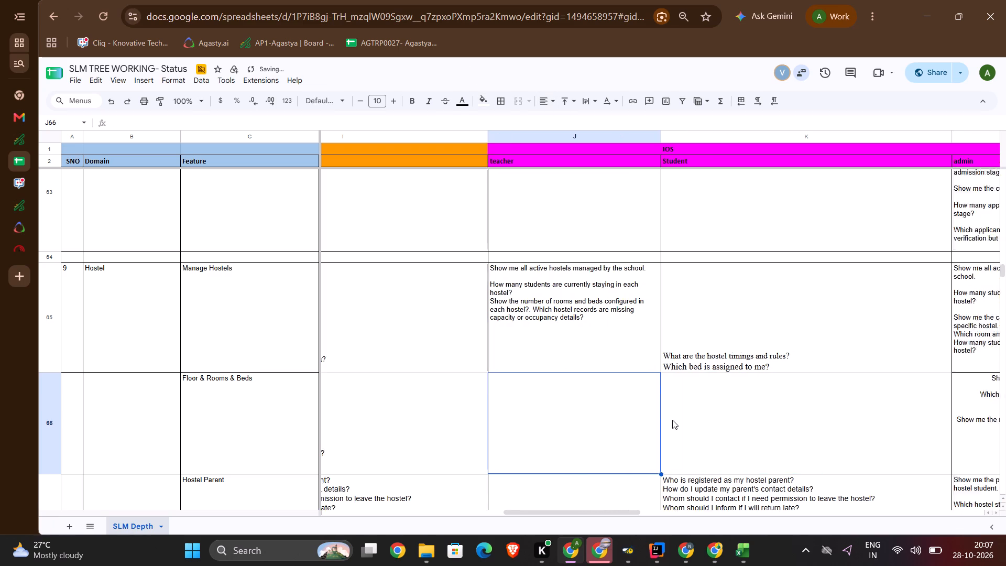
{"action": "scroll", "coordinate": [672, 420], "scroll_direction": "left", "scroll_amount": 3}
{"action": "left_click", "coordinate": [734, 401]}
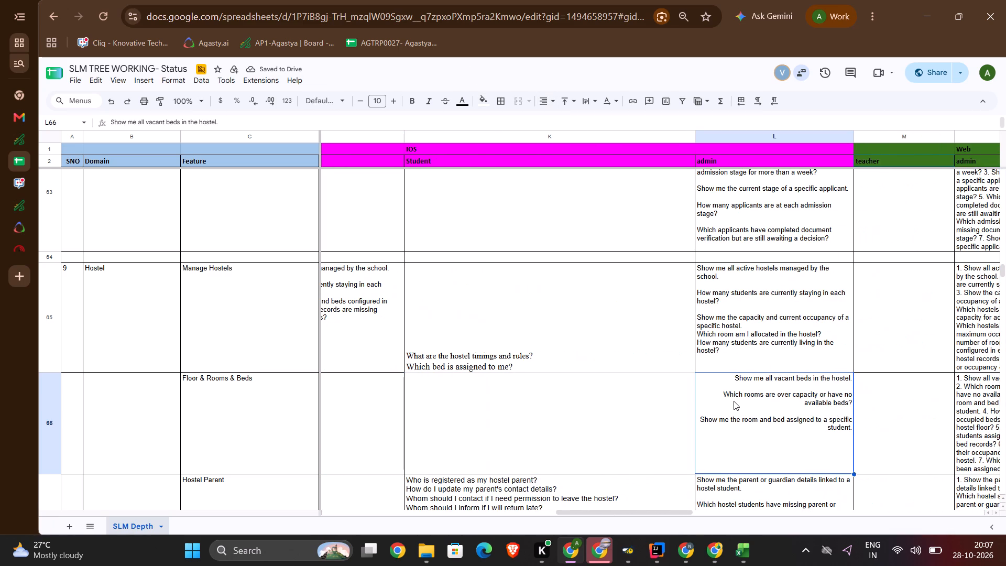
{"action": "key", "text": "ctrl+a"}
{"action": "left_click", "coordinate": [750, 404]}
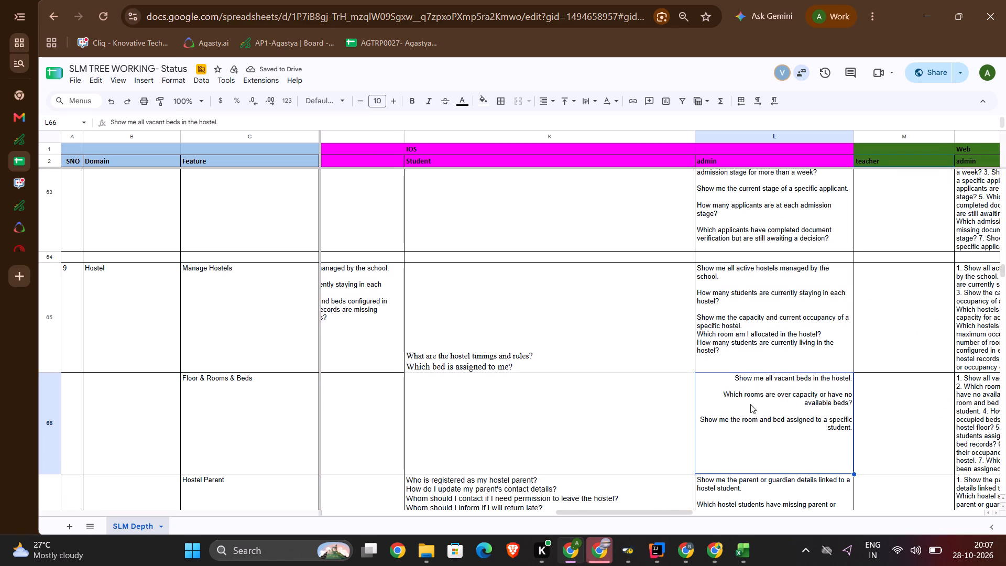
{"action": "scroll", "coordinate": [750, 404], "scroll_direction": "left", "scroll_amount": 1}
{"action": "scroll", "coordinate": [750, 404], "scroll_direction": "right", "scroll_amount": 3}
{"action": "triple_click", "coordinate": [686, 378]}
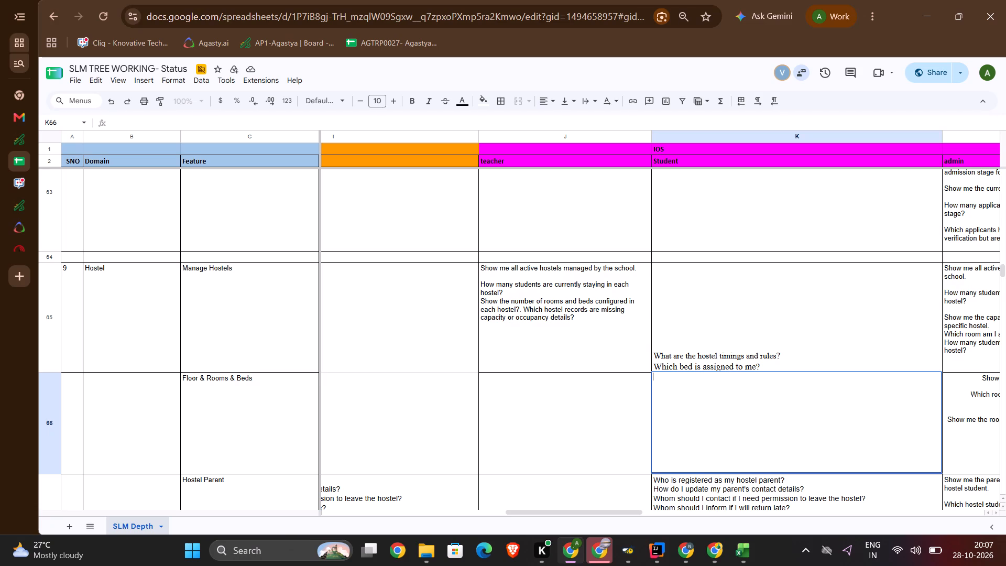
{"action": "type", "text": "Is there"}
{"action": "key", "text": "space"}
{"action": "type", "text": "any"}
{"action": "key", "text": "space"}
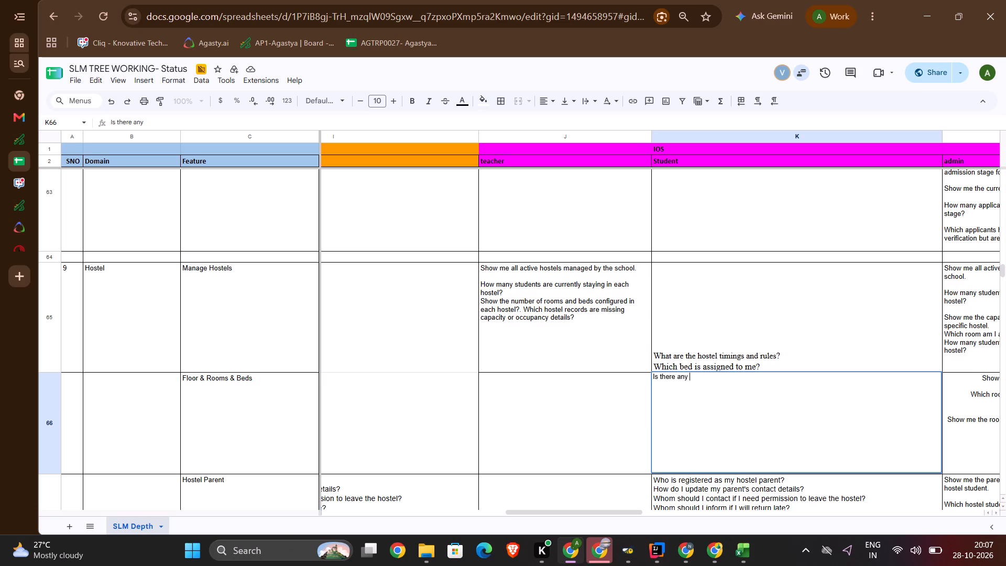
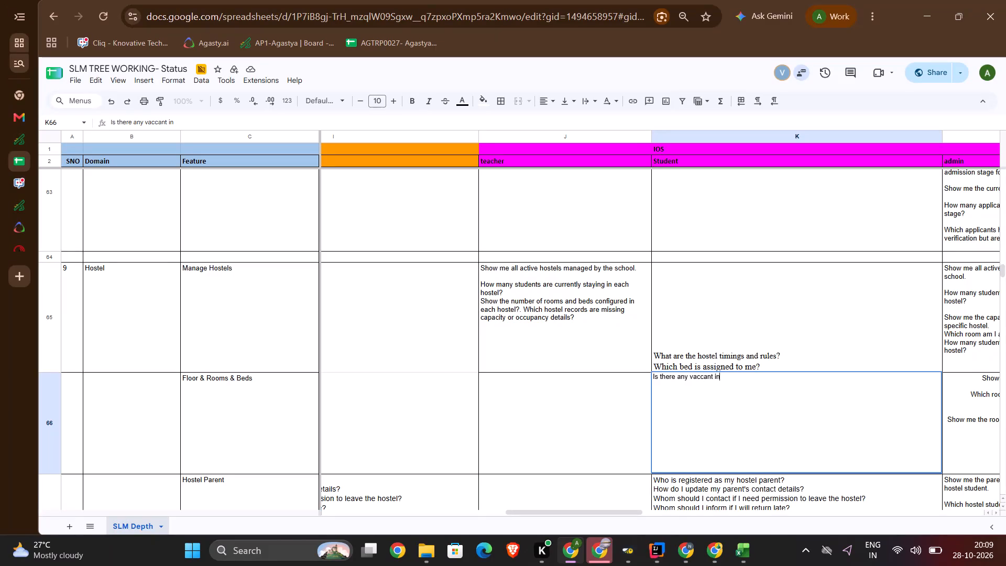
Complete the first iOS student question for Floor & Rooms & Beds so it reads "Is there any vaccant in BH2?".
{"action": "type", "text": "BH2"}
{"action": "key", "text": "shift+question"}
{"action": "key", "text": "space"}
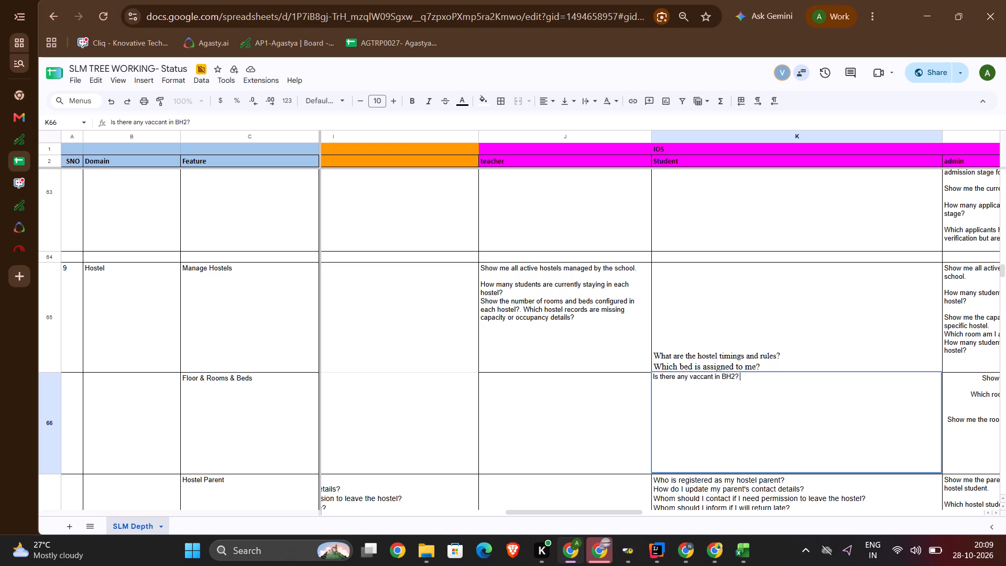
{"action": "key", "text": "apostrophe"}
{"action": "key", "text": "BackSpace"}
Add a second question to the same student cell: "Is there any standard room is avaliable in BH-1?".
{"action": "type", "text": "Is there an"}
{"action": "type", "text": "y"}
{"action": "key", "text": "space"}
{"action": "type", "text": "staqn"}
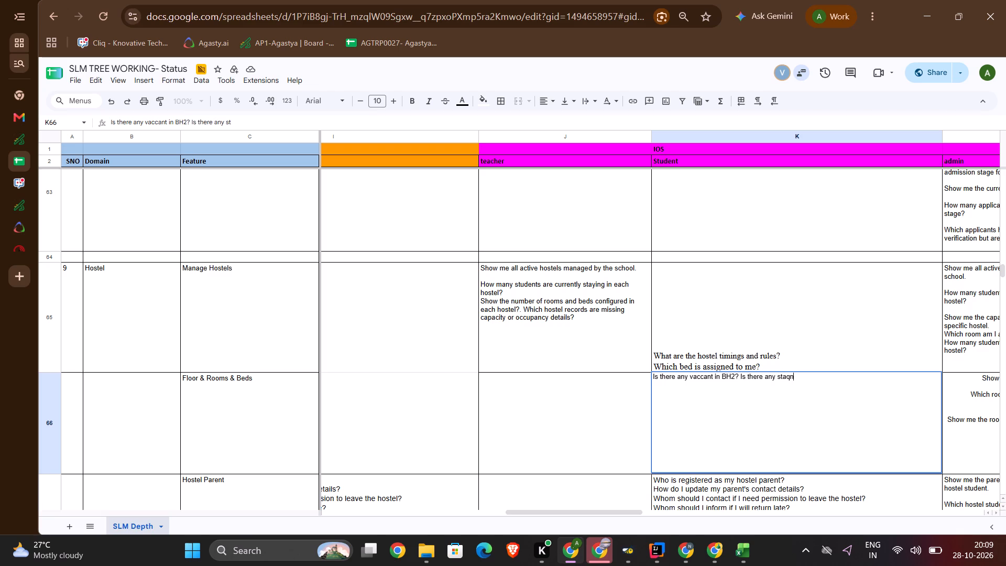
{"action": "key", "text": "BackSpace"}
{"action": "key", "text": "BackSpace"}
{"action": "key", "text": "a"}
{"action": "key", "text": "BackSpace"}
{"action": "type", "text": "nf"}
{"action": "key", "text": "BackSpace"}
{"action": "type", "text": "dard room is"}
{"action": "key", "text": "space"}
{"action": "type", "text": "avaliabl"}
{"action": "key", "text": "space"}
{"action": "key", "text": "BackSpace"}
{"action": "type", "text": "e in BH-1?"}
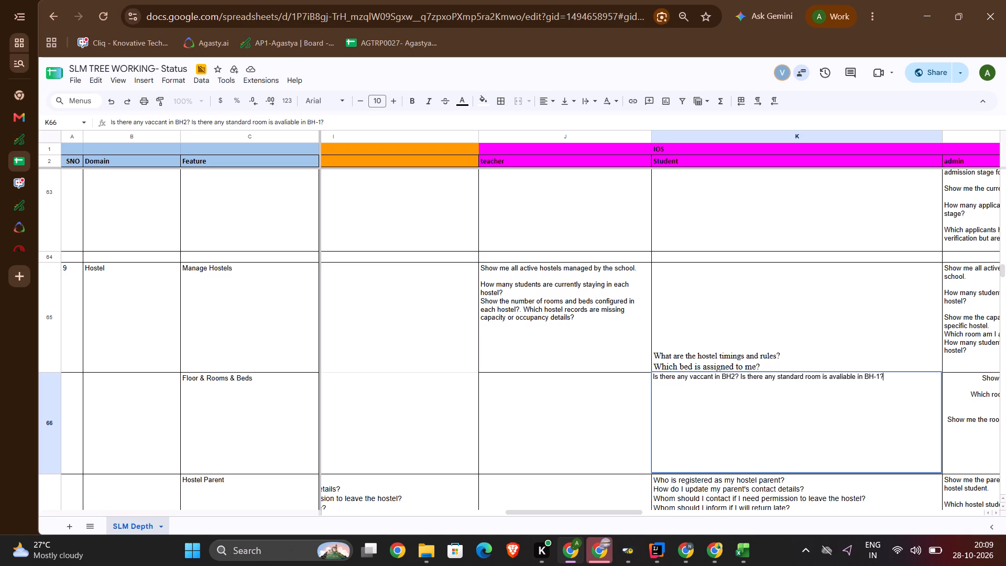
Set all text in the Floor & Rooms & Beds iOS student cell to font size 11.
{"action": "key", "text": "ctrl+a"}
{"action": "triple_click", "coordinate": [396, 98]}
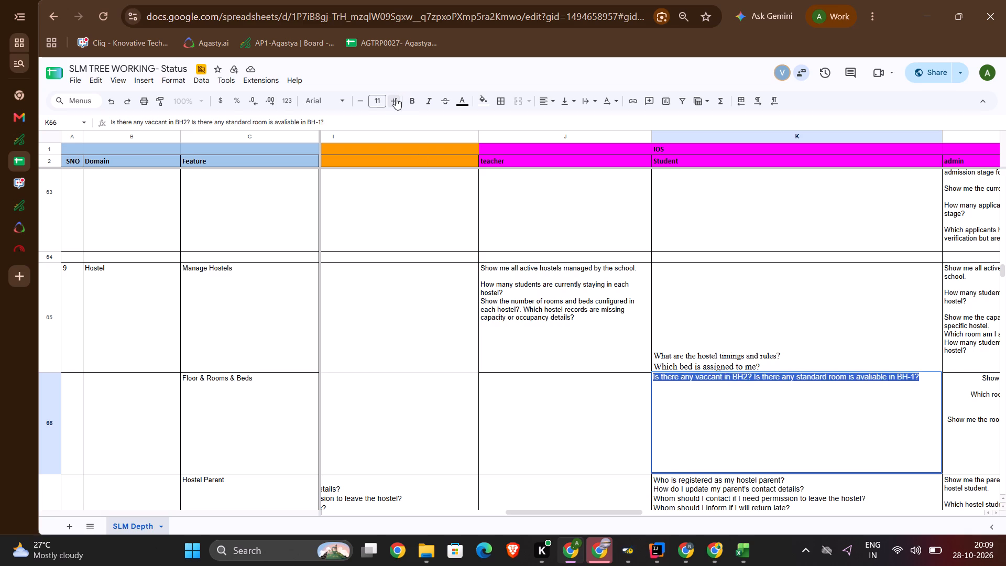
{"action": "double_click", "coordinate": [358, 99]}
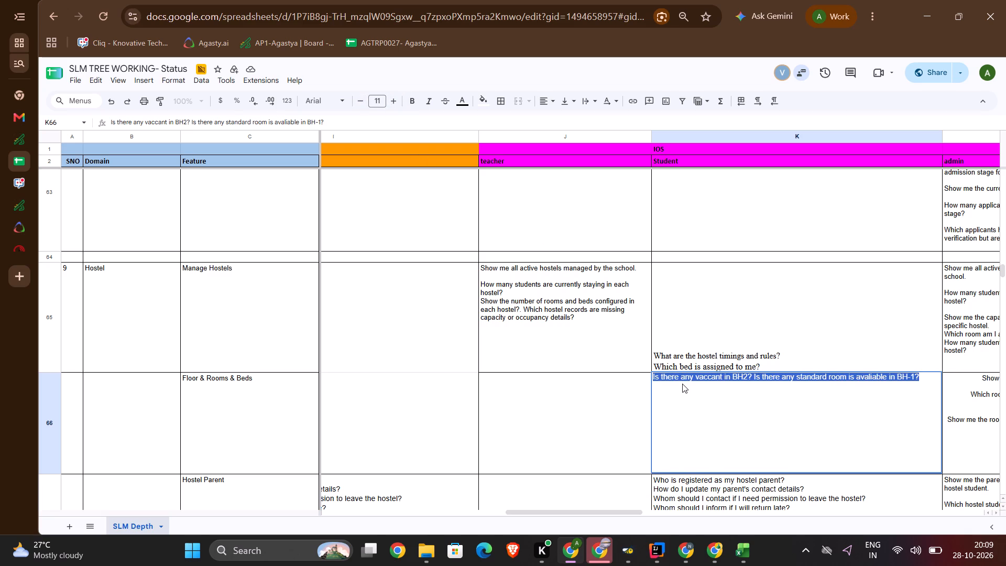
{"action": "left_click", "coordinate": [682, 384]}
{"action": "scroll", "coordinate": [684, 312], "scroll_direction": "left", "scroll_amount": 2}
{"action": "right_click", "coordinate": [560, 268]}
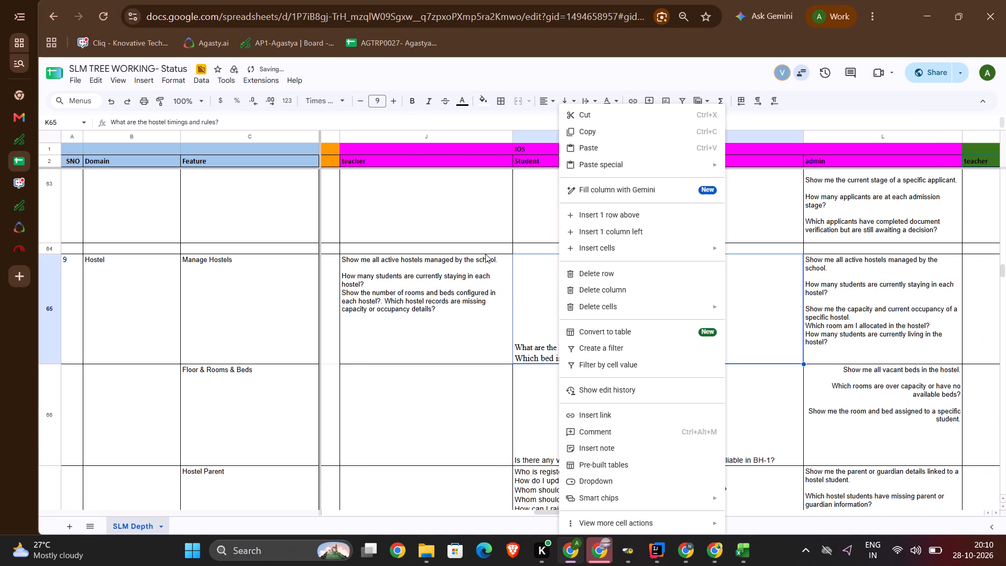
Review the Android student and iOS teacher, student and admin cells for the Hostel features.
{"action": "left_click", "coordinate": [446, 307]}
{"action": "scroll", "coordinate": [648, 403], "scroll_direction": "down", "scroll_amount": 1}
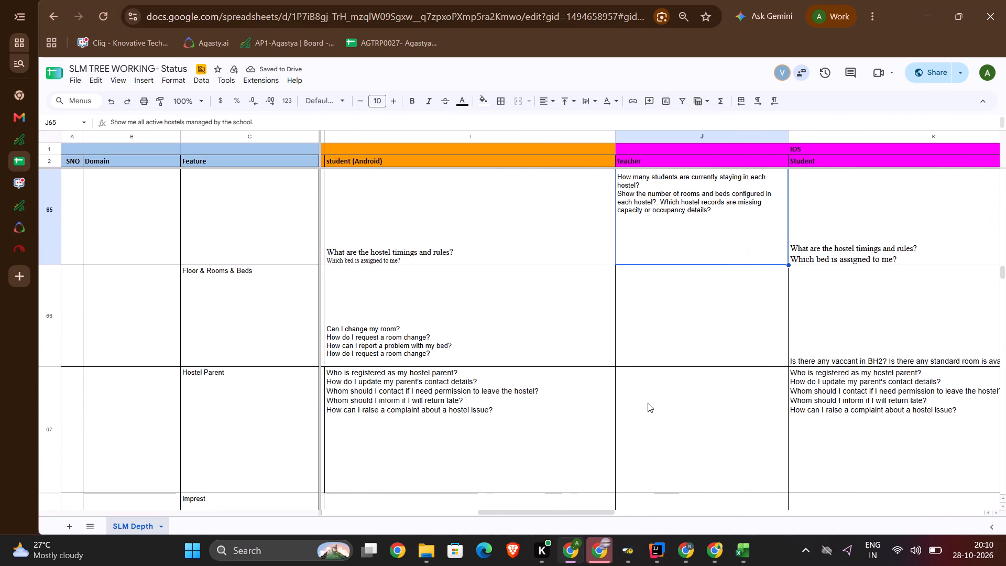
{"action": "scroll", "coordinate": [648, 403], "scroll_direction": "left", "scroll_amount": 2}
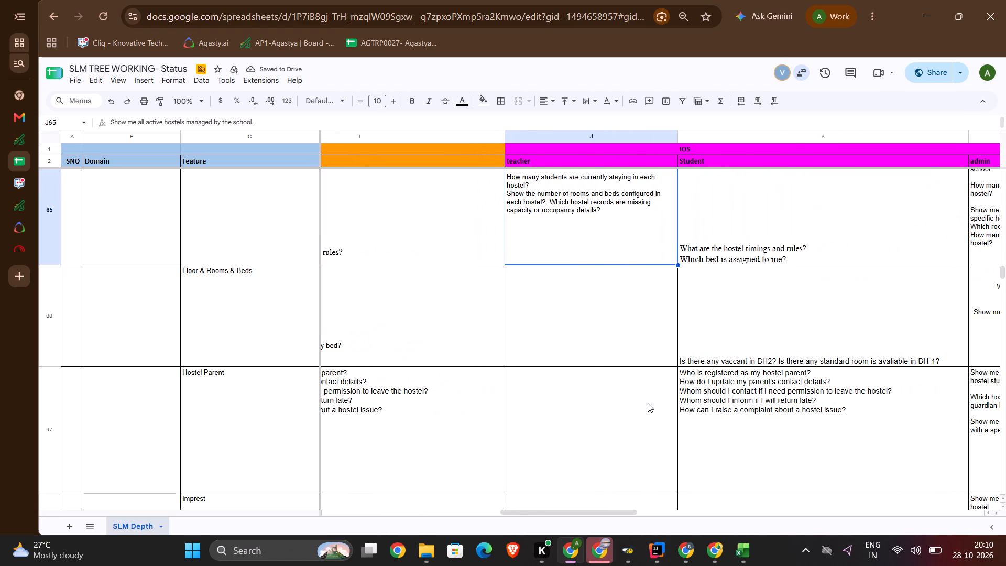
{"action": "scroll", "coordinate": [648, 403], "scroll_direction": "left", "scroll_amount": 1}
{"action": "left_click", "coordinate": [592, 362]}
{"action": "scroll", "coordinate": [688, 351], "scroll_direction": "left", "scroll_amount": 1}
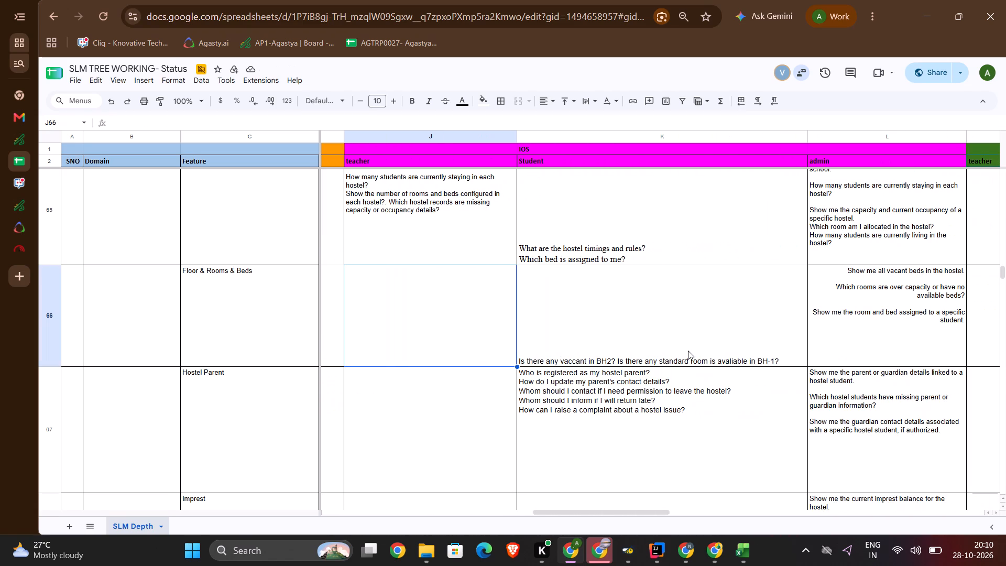
{"action": "scroll", "coordinate": [688, 351], "scroll_direction": "left", "scroll_amount": 1}
Left-align the iOS admin questions for Floor & Rooms & Beds.
{"action": "left_click", "coordinate": [903, 297]}
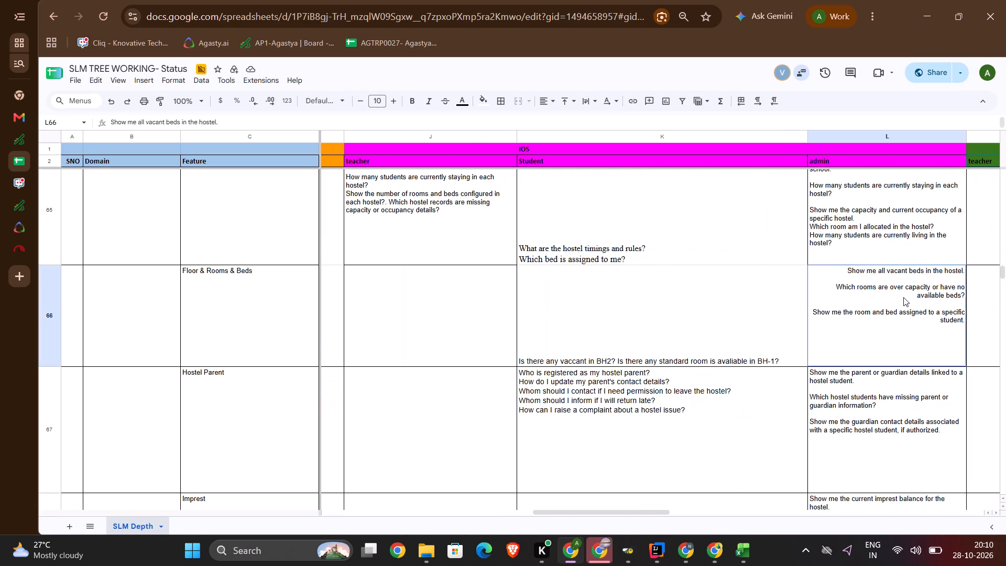
{"action": "left_click", "coordinate": [554, 103]}
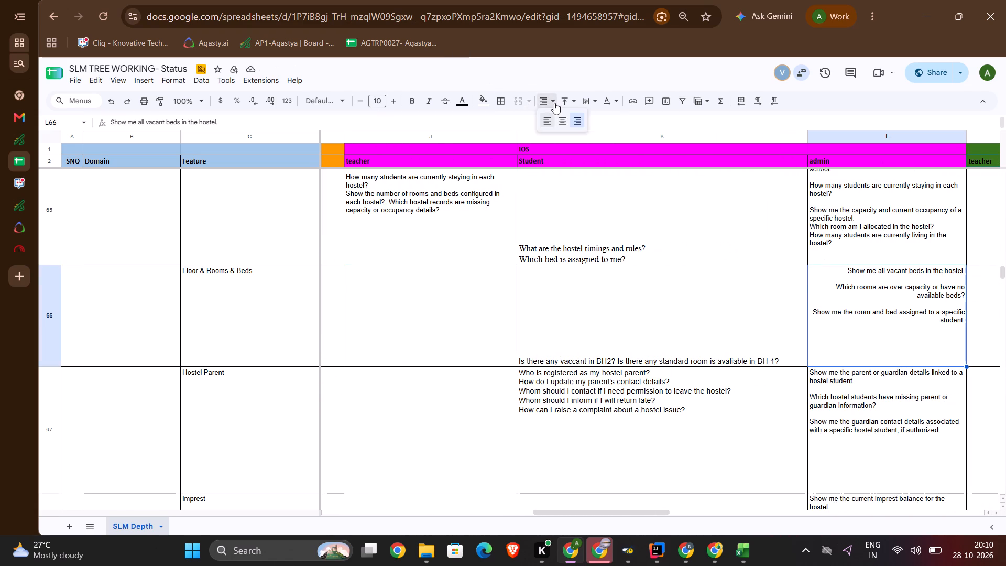
{"action": "left_click", "coordinate": [544, 118]}
{"action": "left_click", "coordinate": [849, 298]}
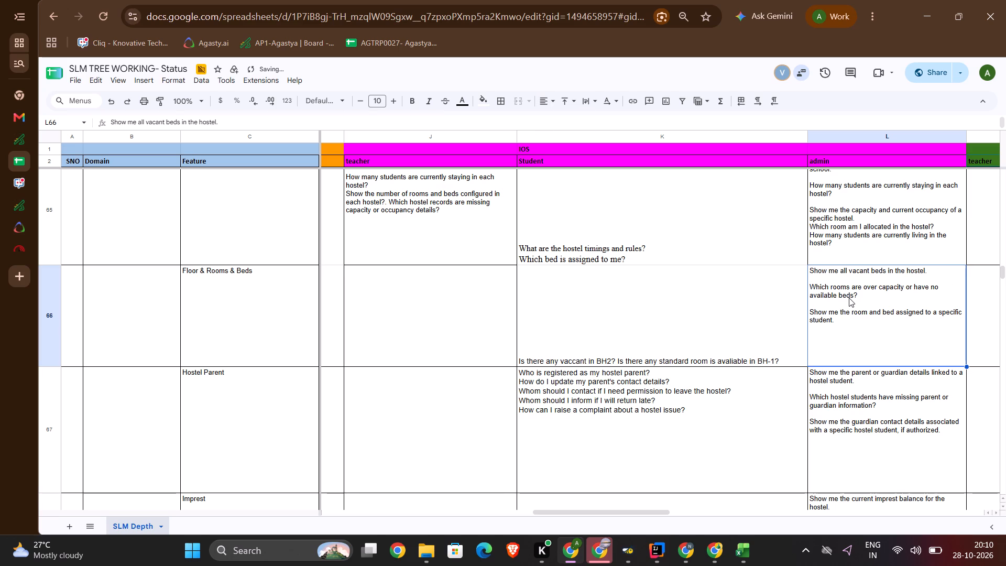
Copy all iOS admin questions for Hostel Parent into the empty iOS teacher cell of the same feature.
{"action": "scroll", "coordinate": [849, 298], "scroll_direction": "up", "scroll_amount": 1}
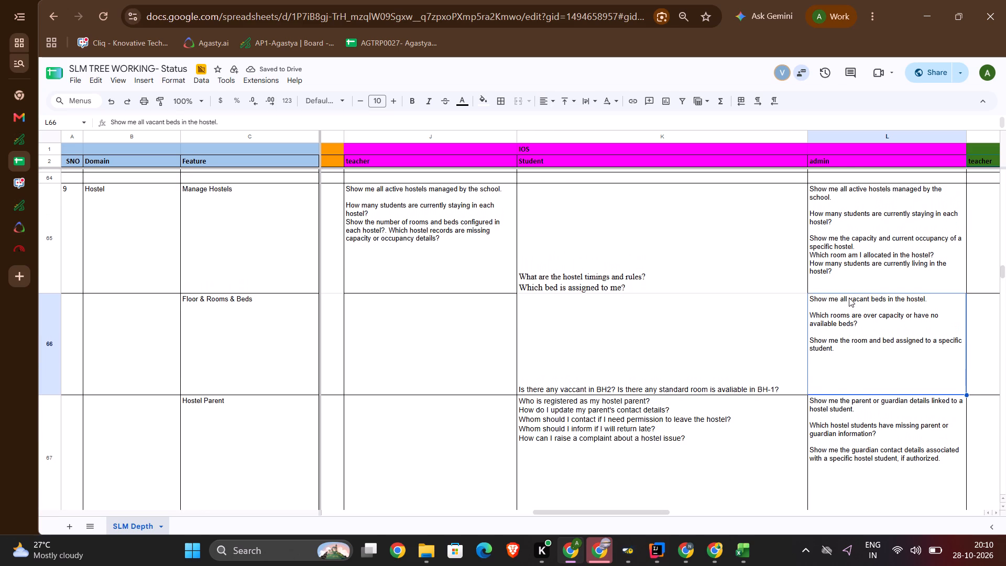
{"action": "scroll", "coordinate": [849, 298], "scroll_direction": "up", "scroll_amount": 1}
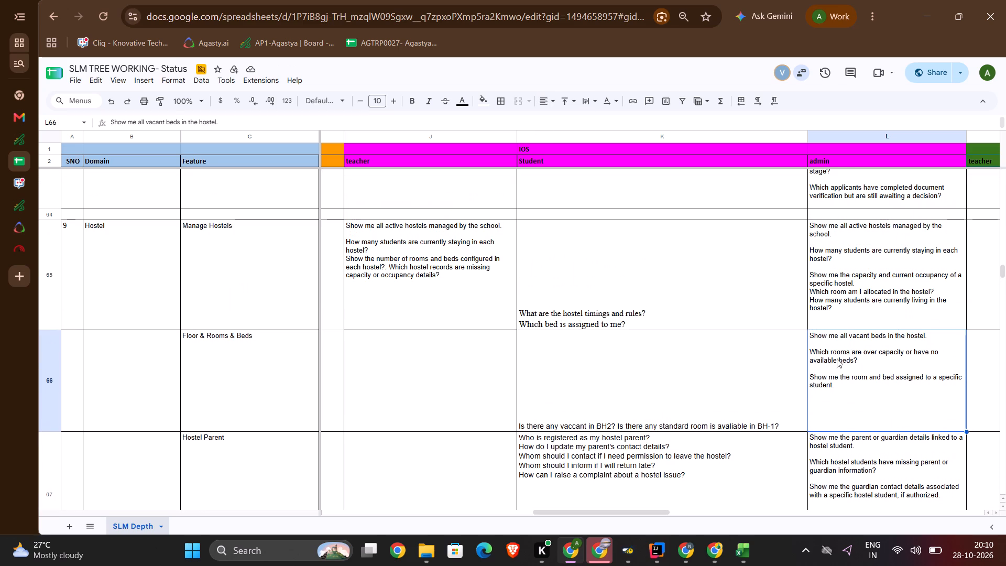
{"action": "scroll", "coordinate": [835, 387], "scroll_direction": "down", "scroll_amount": 1}
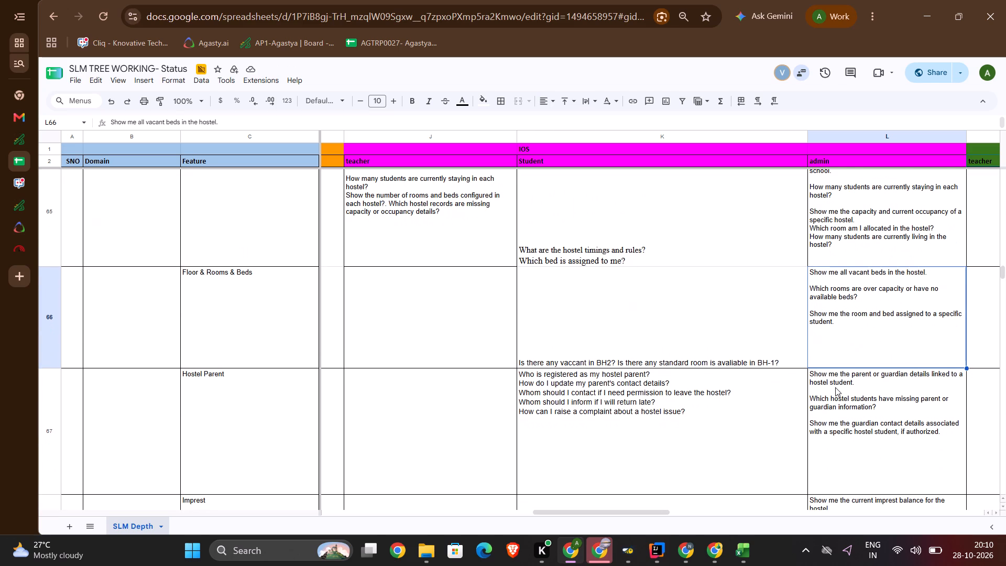
{"action": "scroll", "coordinate": [835, 387], "scroll_direction": "down", "scroll_amount": 1}
{"action": "scroll", "coordinate": [825, 359], "scroll_direction": "right", "scroll_amount": 1}
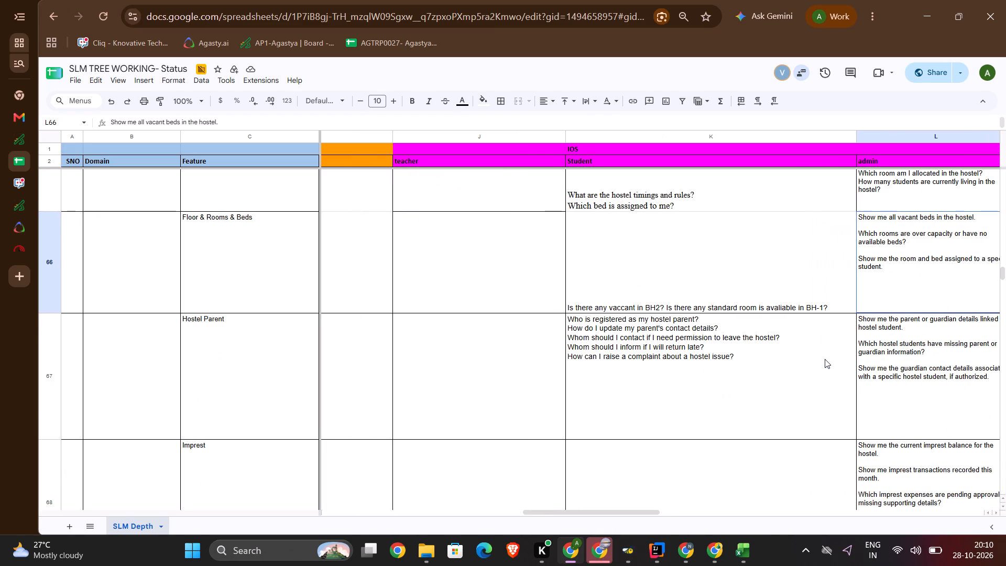
{"action": "scroll", "coordinate": [825, 359], "scroll_direction": "right", "scroll_amount": 1}
{"action": "scroll", "coordinate": [888, 346], "scroll_direction": "left", "scroll_amount": 1}
{"action": "double_click", "coordinate": [858, 369]}
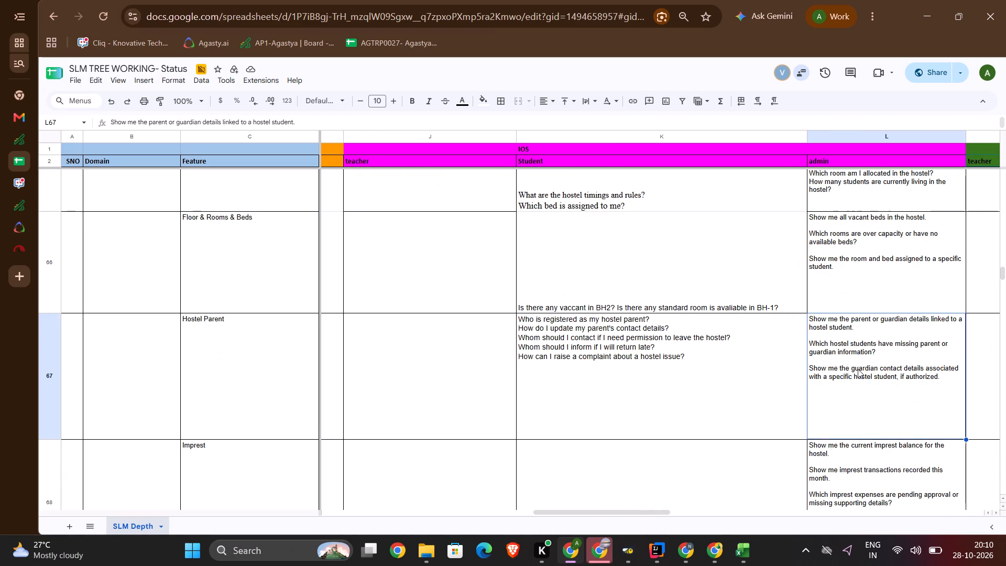
{"action": "triple_click", "coordinate": [858, 369]}
{"action": "left_click", "coordinate": [858, 369]}
{"action": "left_click", "coordinate": [858, 369]}
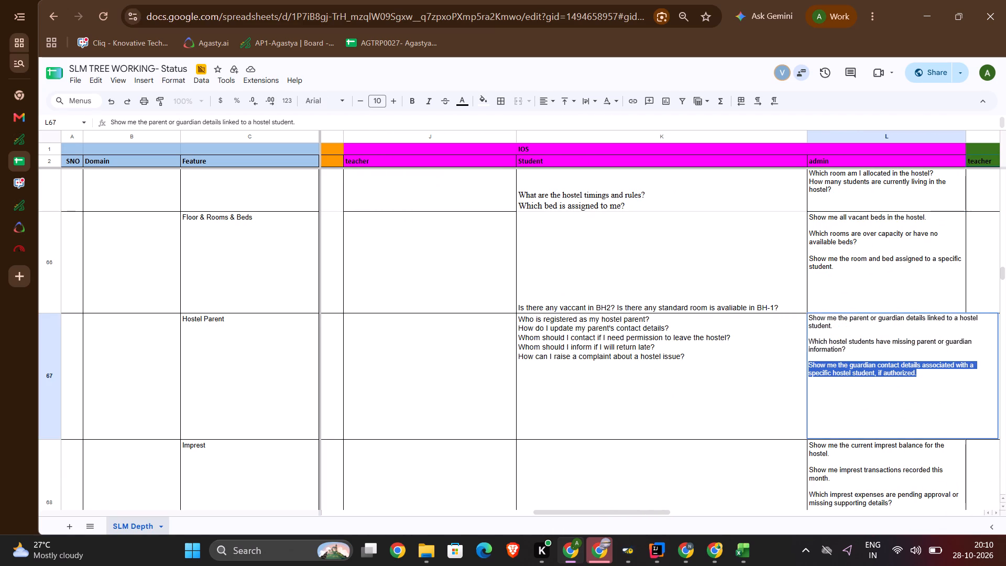
{"action": "key", "text": "ctrl+a"}
{"action": "key", "text": "ctrl+c"}
{"action": "left_click", "coordinate": [431, 343]}
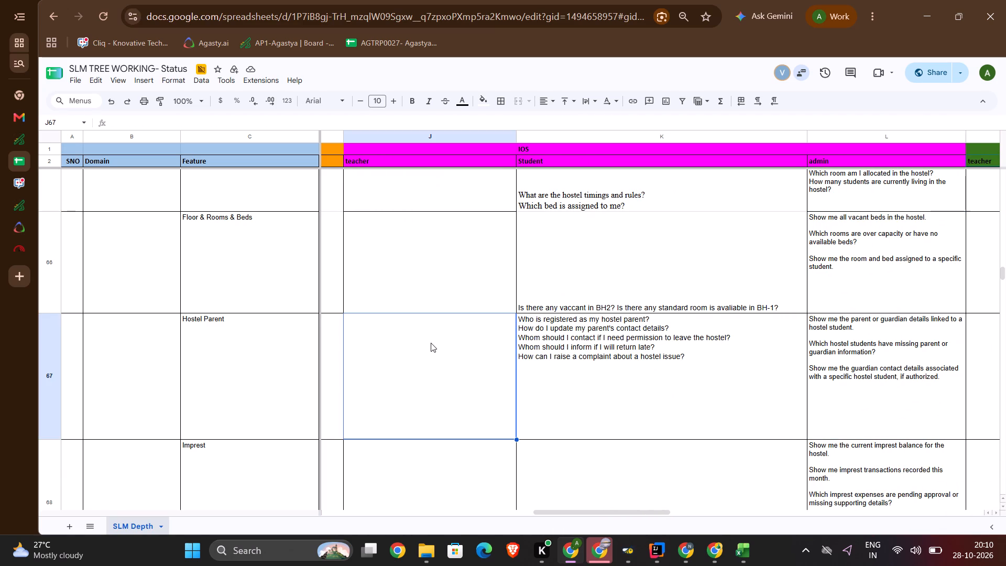
{"action": "triple_click", "coordinate": [408, 320]}
{"action": "key", "text": "ctrl+v"}
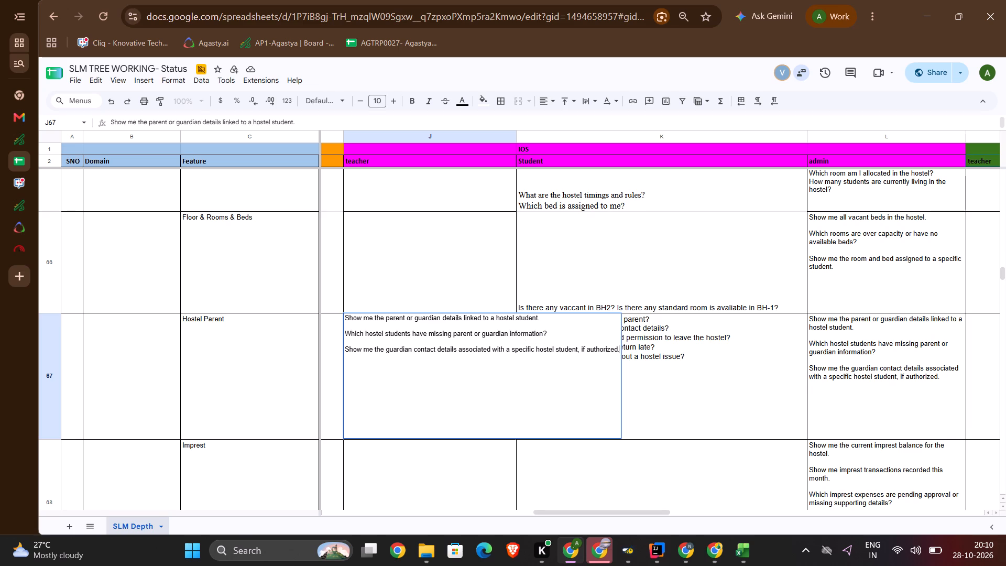
Reword the guardian contact details question in the Hostel Parent teacher cell to begin with "Give me".
{"action": "left_click", "coordinate": [363, 346]}
{"action": "key", "text": "BackSpace"}
{"action": "key", "text": "BackSpace"}
{"action": "key", "text": "BackSpace"}
{"action": "key", "text": "BackSpace"}
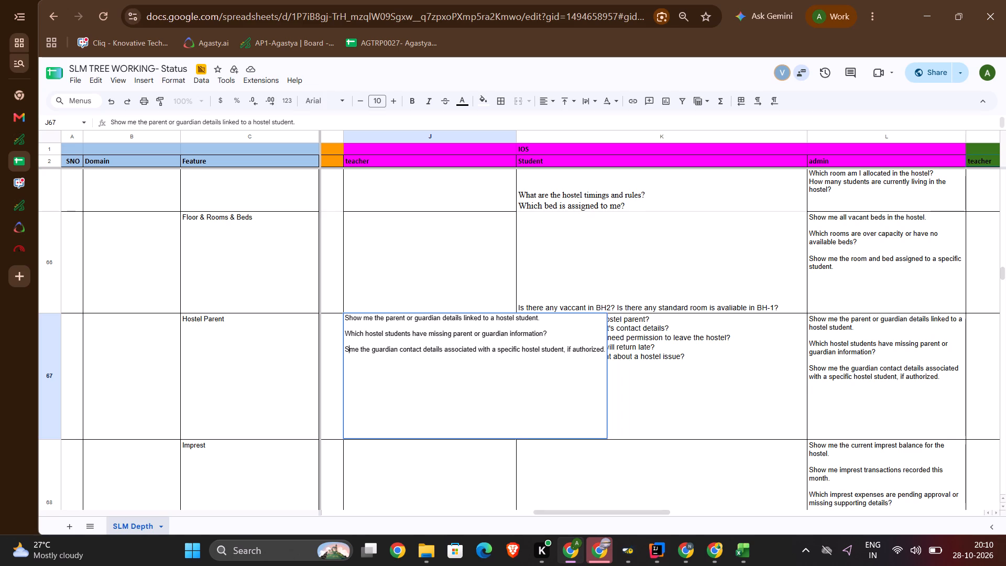
{"action": "key", "text": "BackSpace"}
{"action": "type", "text": "Giv"}
{"action": "key", "text": "space"}
{"action": "key", "text": "BackSpace"}
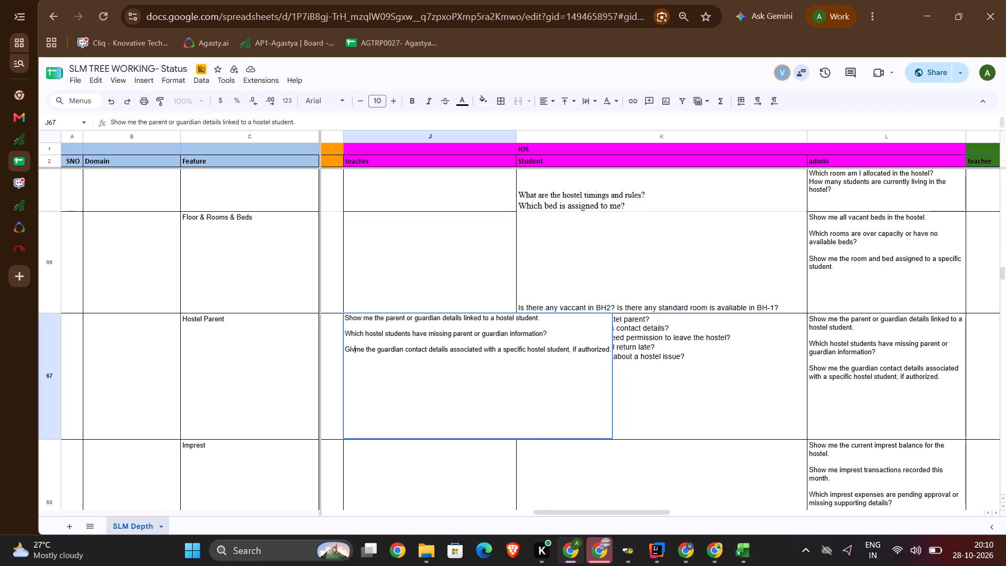
{"action": "type", "text": "e"}
{"action": "key", "text": "space"}
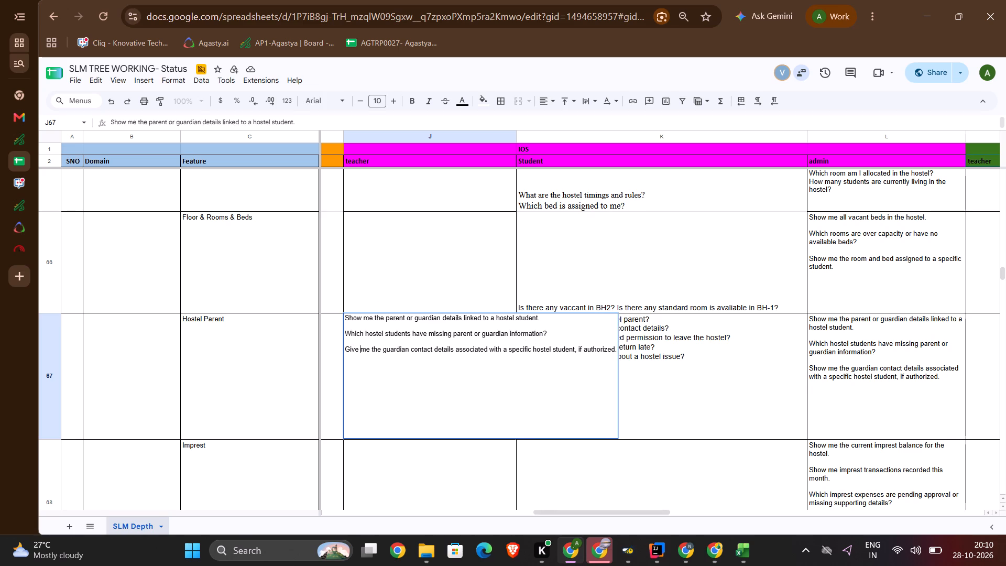
Reword the first question in the Hostel Parent teacher cell to begin with "Tell me".
{"action": "left_click", "coordinate": [359, 318]}
{"action": "key", "text": "Right"}
{"action": "key", "text": "Right"}
{"action": "key", "text": "Left"}
{"action": "key", "text": "BackSpace"}
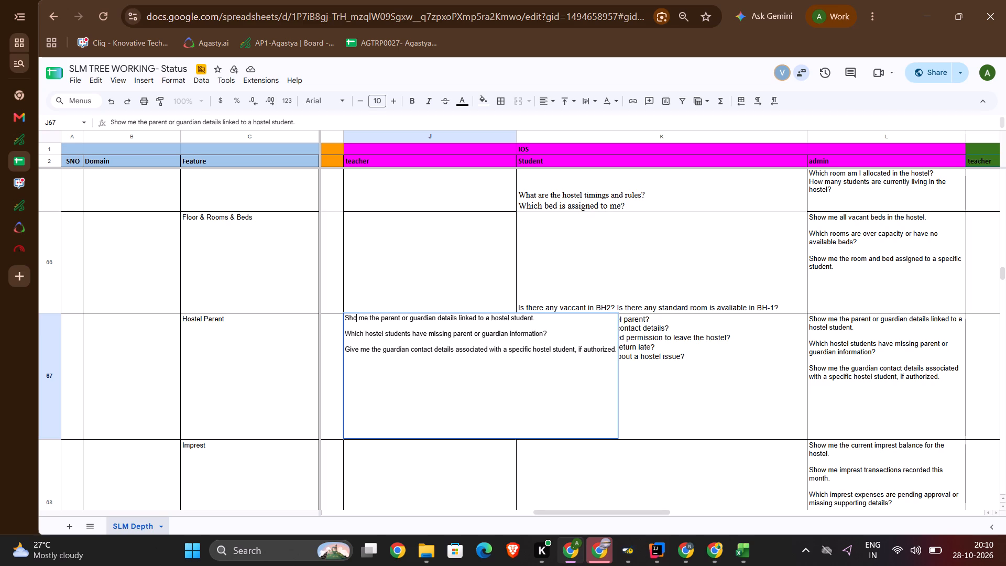
{"action": "key", "text": "BackSpace"}
{"action": "key", "text": "BackSpace"}
{"action": "key", "text": "BackSpace"}
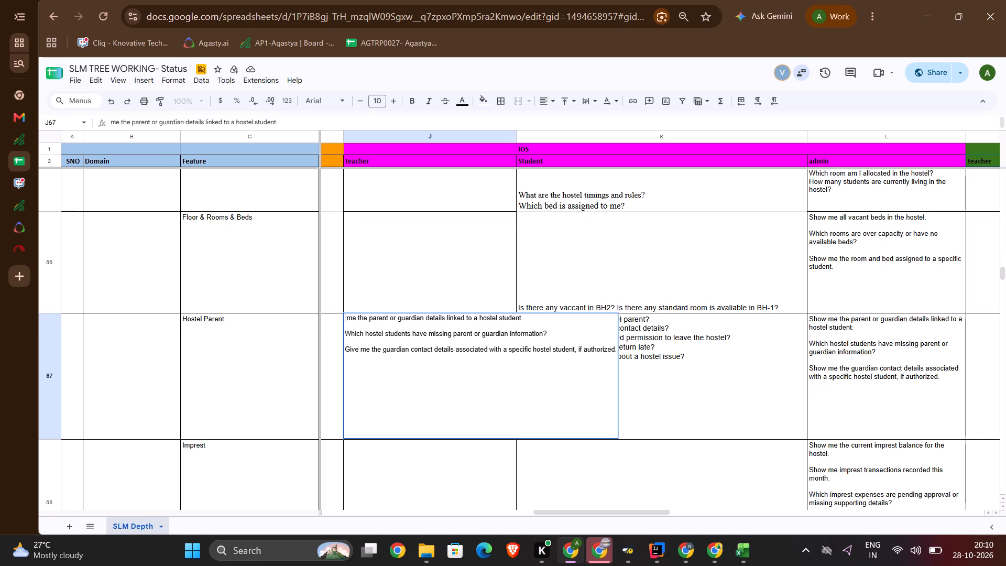
{"action": "type", "text": "Tell"}
{"action": "key", "text": "space"}
{"action": "key", "text": "BackSpace"}
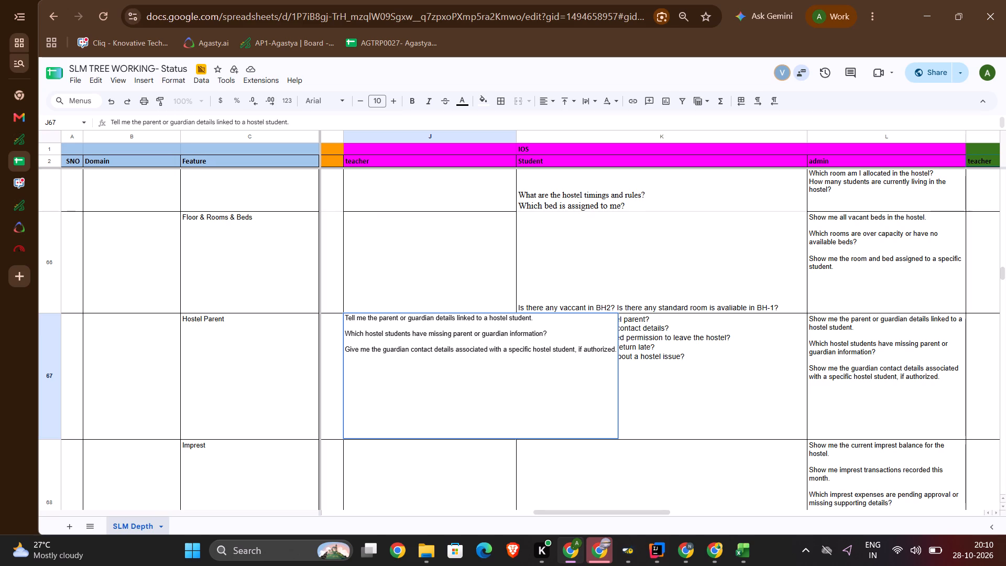
{"action": "left_click", "coordinate": [402, 242]}
Copy all iOS admin questions for Floor & Rooms & Beds into the empty iOS teacher cell of the same feature.
{"action": "scroll", "coordinate": [402, 242], "scroll_direction": "up", "scroll_amount": 1}
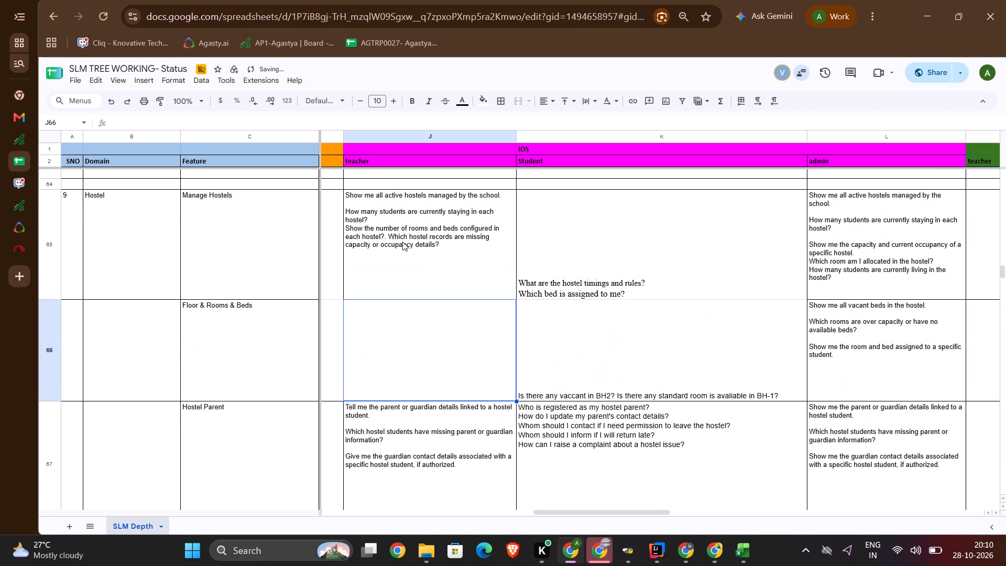
{"action": "triple_click", "coordinate": [836, 332]}
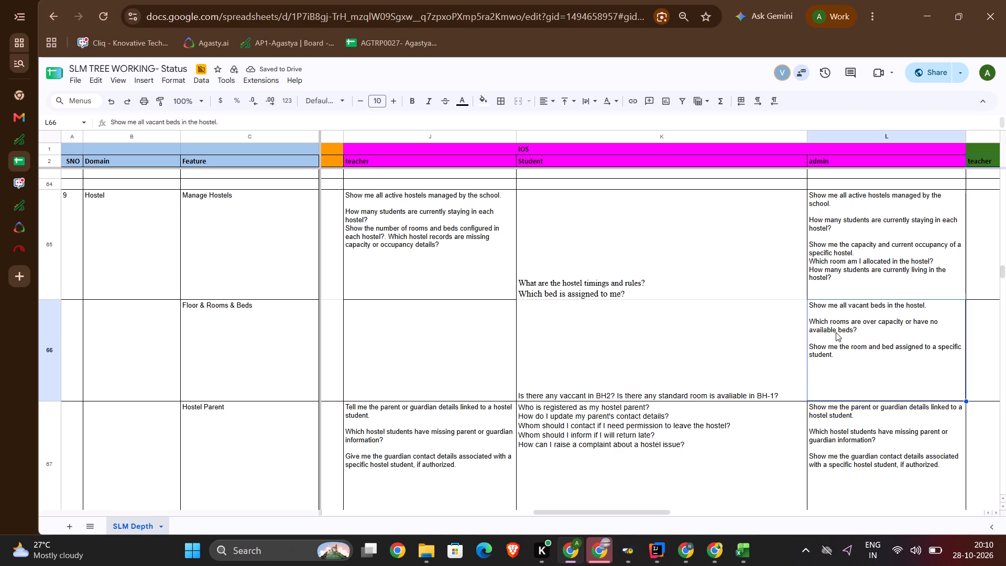
{"action": "left_click", "coordinate": [836, 332]}
{"action": "key", "text": "ctrl+a"}
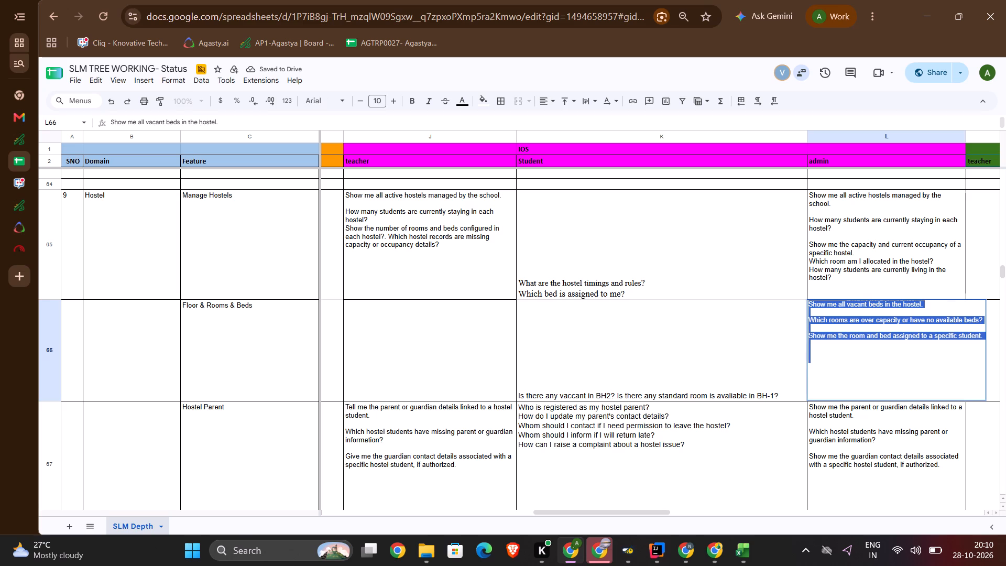
{"action": "key", "text": "ctrl+c"}
{"action": "left_click", "coordinate": [427, 302]}
{"action": "triple_click", "coordinate": [414, 312]}
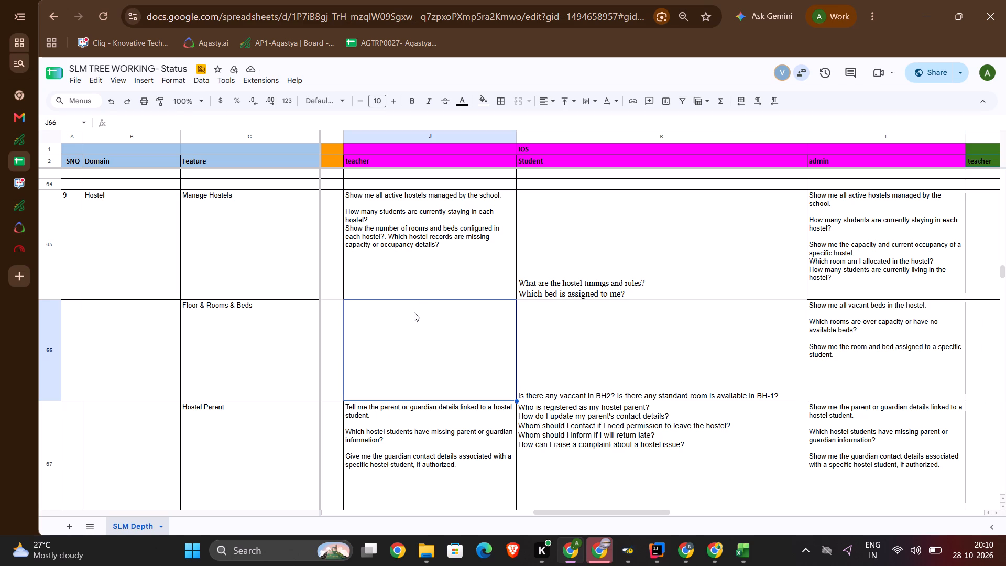
{"action": "left_click", "coordinate": [414, 312]}
{"action": "key", "text": "ctrl+v"}
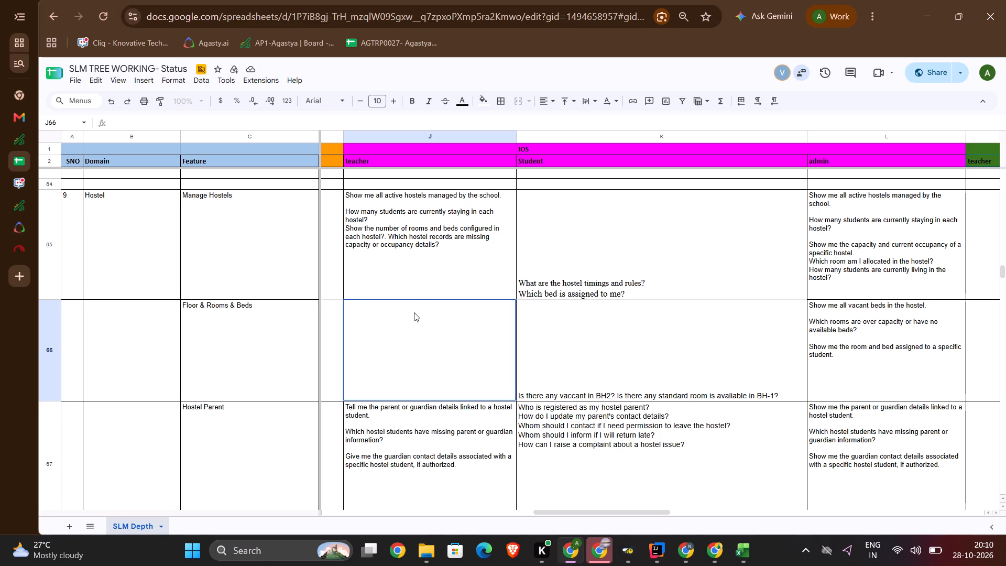
{"action": "left_click", "coordinate": [403, 307]}
{"action": "key", "text": "ctrl+v"}
{"action": "left_click", "coordinate": [682, 352]}
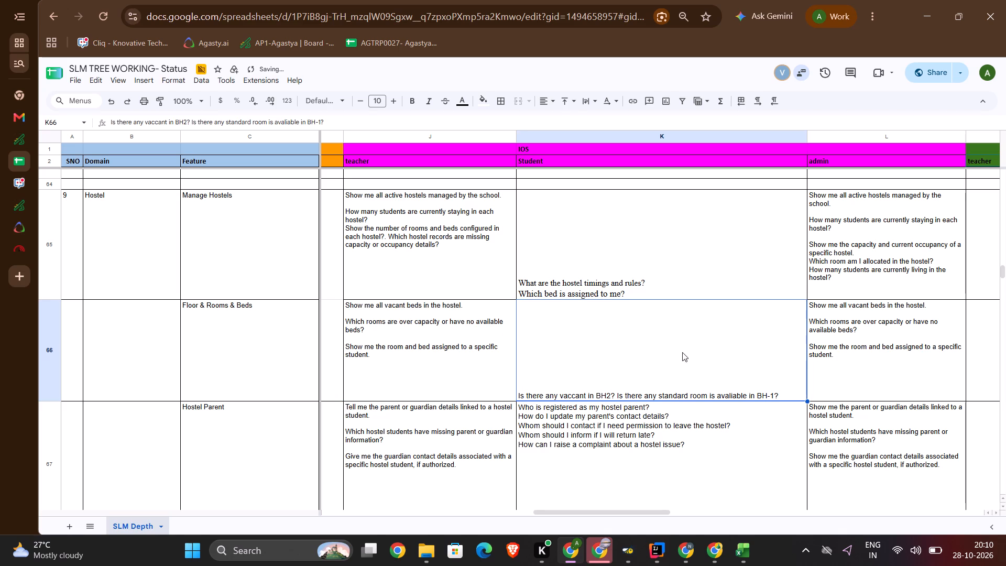
Remove the blank lines between the questions in the Floor & Rooms & Beds iOS teacher cell.
{"action": "triple_click", "coordinate": [397, 322]}
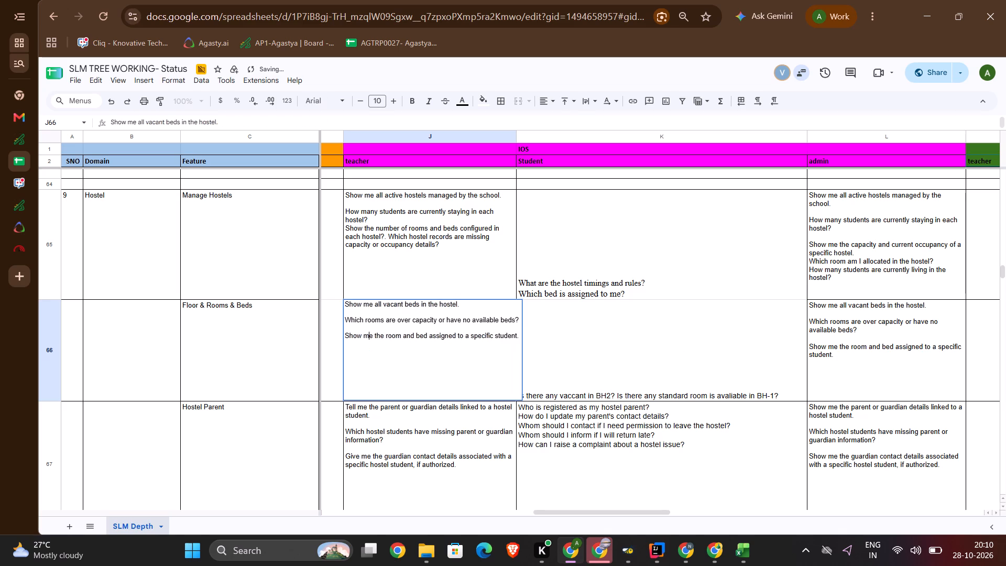
{"action": "left_click", "coordinate": [368, 332]}
{"action": "key", "text": "Down"}
{"action": "key", "text": "Up"}
{"action": "key", "text": "Up"}
{"action": "key", "text": "BackSpace"}
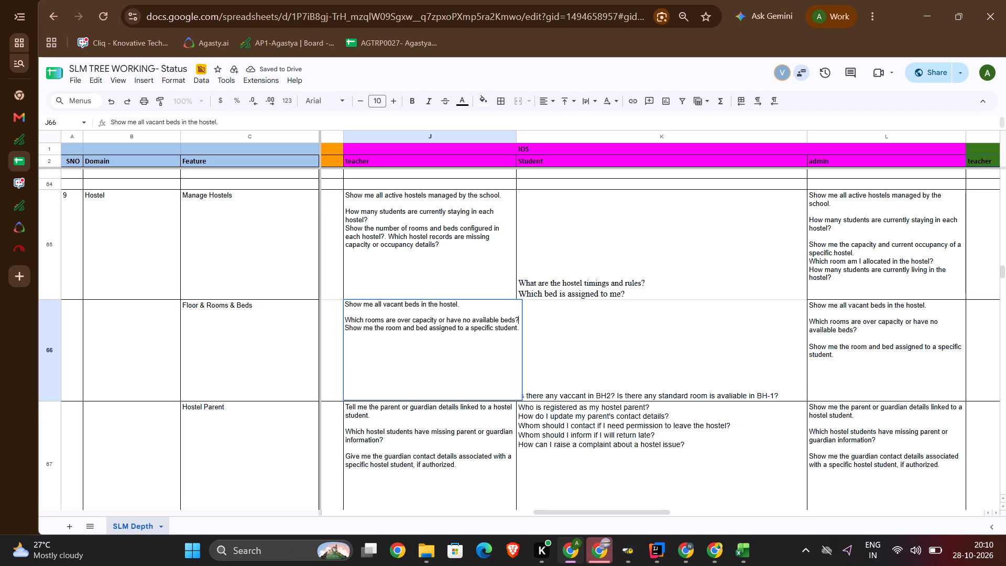
{"action": "key", "text": "Up"}
{"action": "key", "text": "BackSpace"}
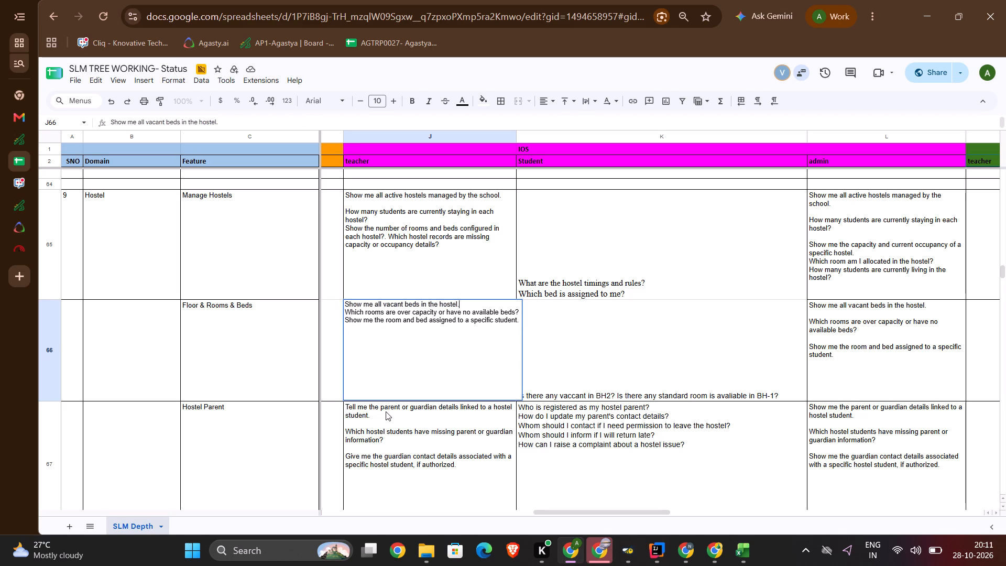
{"action": "left_click", "coordinate": [386, 411]}
Remove the blank lines between the questions in the Hostel Parent iOS teacher cell.
{"action": "scroll", "coordinate": [386, 411], "scroll_direction": "down", "scroll_amount": 1}
{"action": "triple_click", "coordinate": [388, 390]}
{"action": "left_click", "coordinate": [388, 390]}
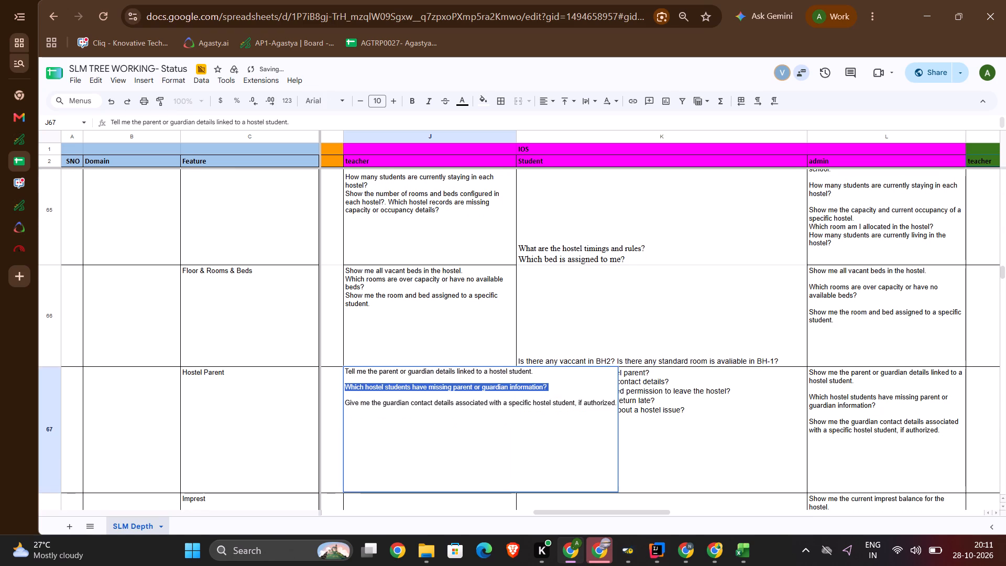
{"action": "left_click", "coordinate": [378, 382]}
{"action": "key", "text": "BackSpace"}
{"action": "key", "text": "Down"}
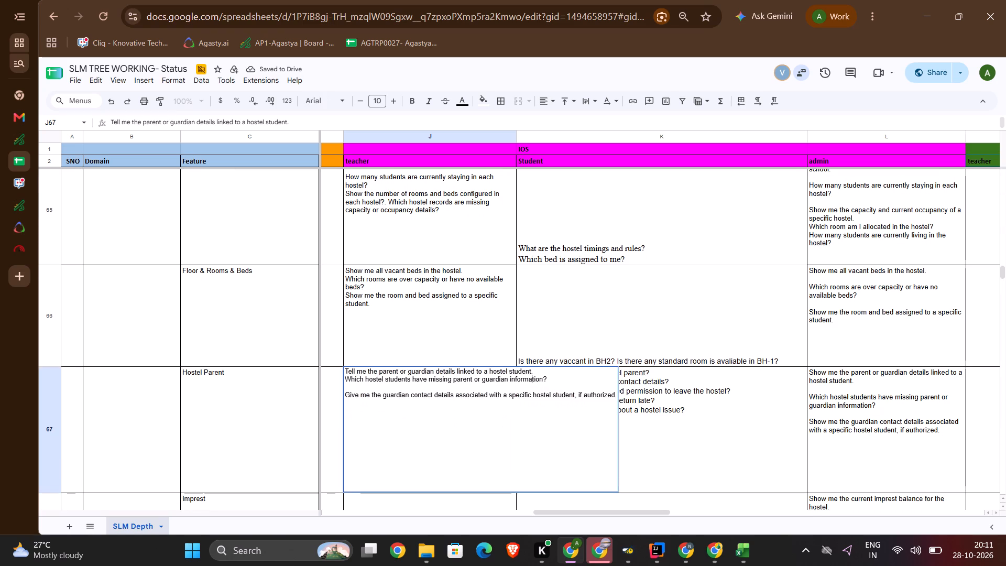
{"action": "key", "text": "Down"}
{"action": "key", "text": "BackSpace"}
{"action": "left_click", "coordinate": [433, 412]}
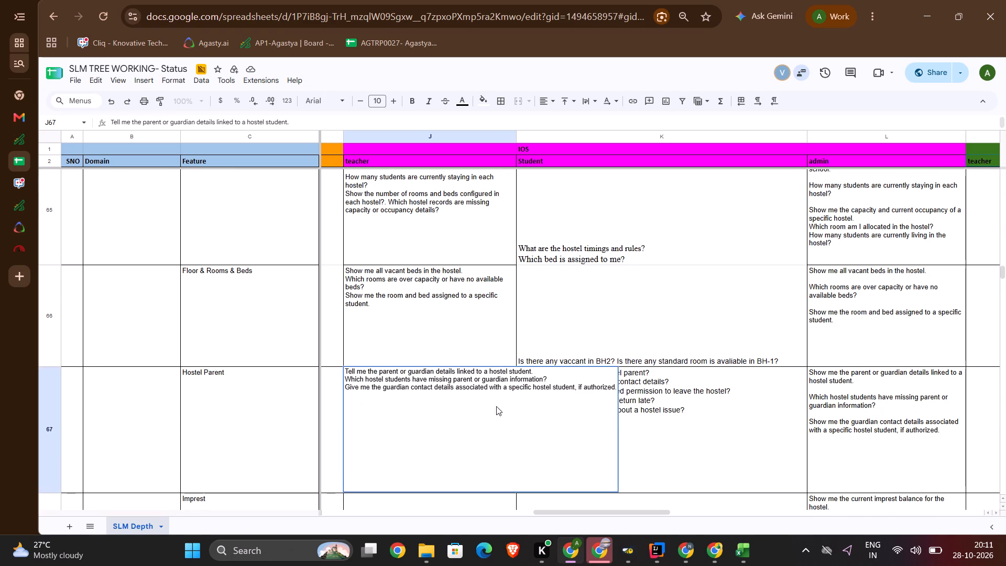
{"action": "left_click", "coordinate": [664, 436]}
Copy all iOS admin questions for Imprest into the empty iOS teacher cell of the same feature.
{"action": "scroll", "coordinate": [664, 436], "scroll_direction": "down", "scroll_amount": 3}
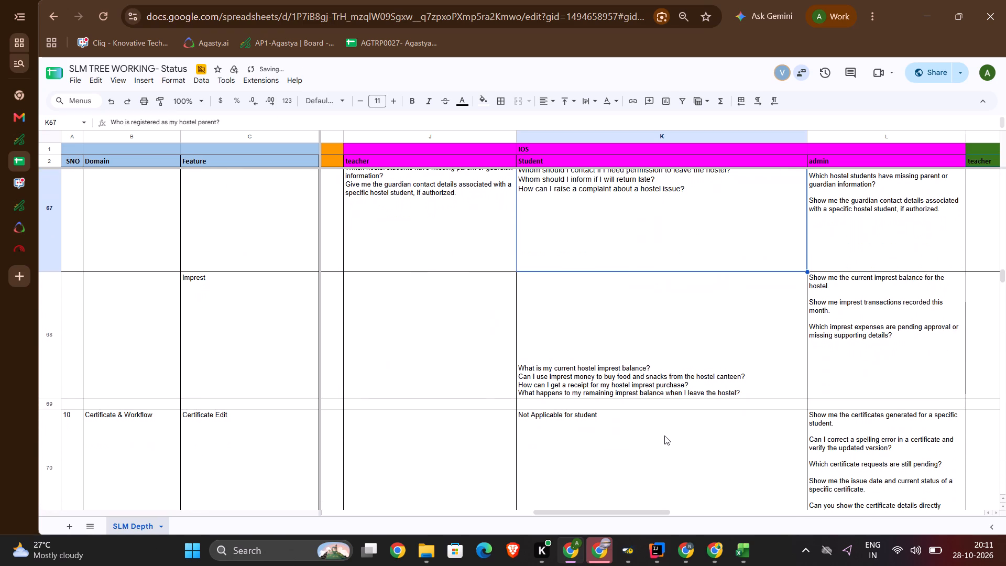
{"action": "scroll", "coordinate": [792, 346], "scroll_direction": "left", "scroll_amount": 1}
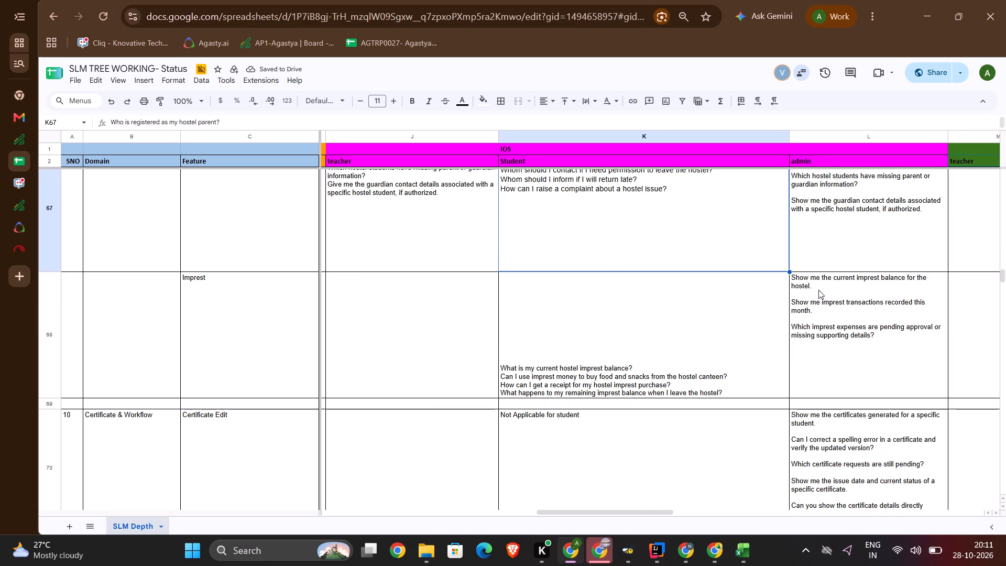
{"action": "triple_click", "coordinate": [815, 291]}
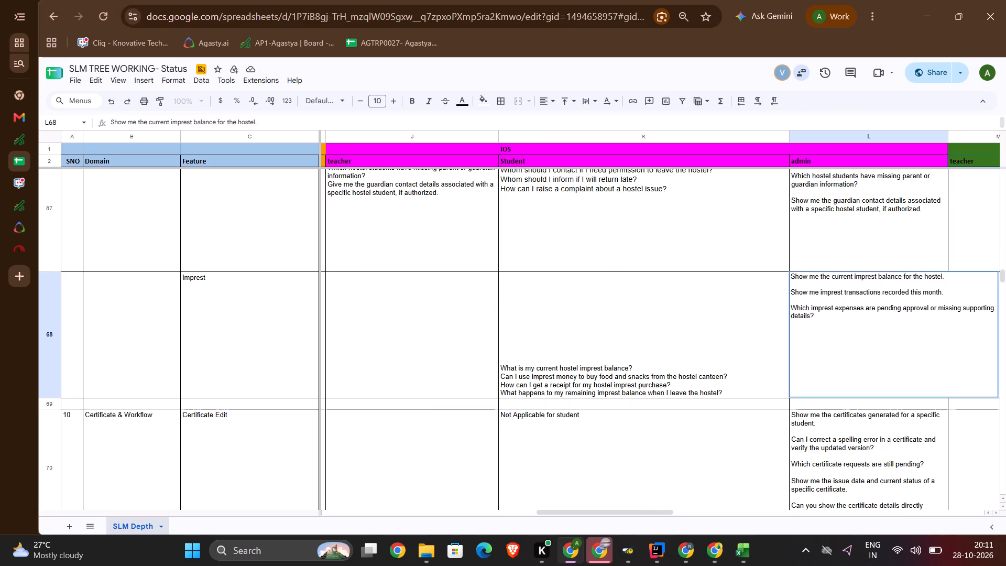
{"action": "left_click", "coordinate": [850, 286]}
{"action": "key", "text": "ctrl+a"}
{"action": "key", "text": "ctrl+c"}
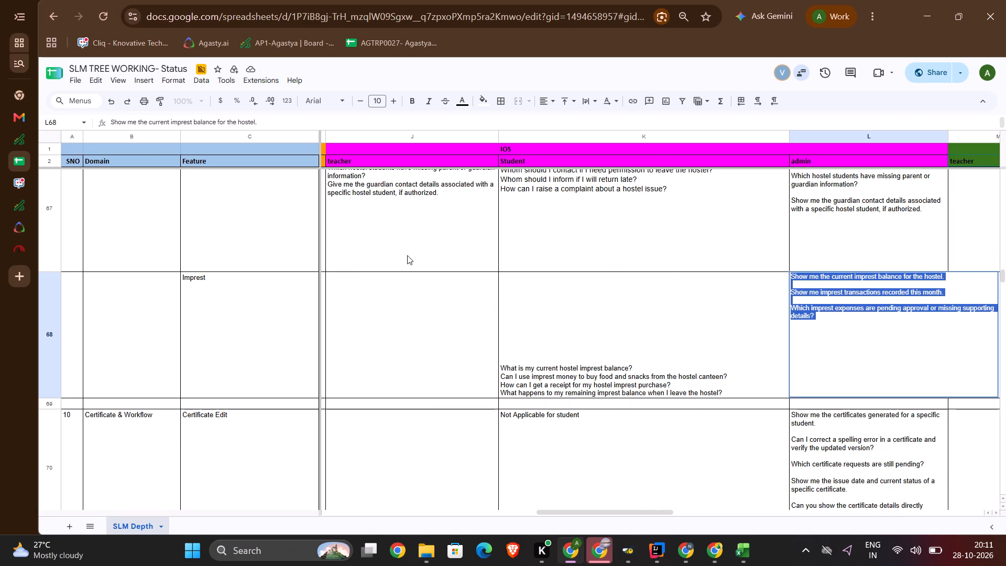
{"action": "triple_click", "coordinate": [375, 289]}
{"action": "double_click", "coordinate": [375, 289]}
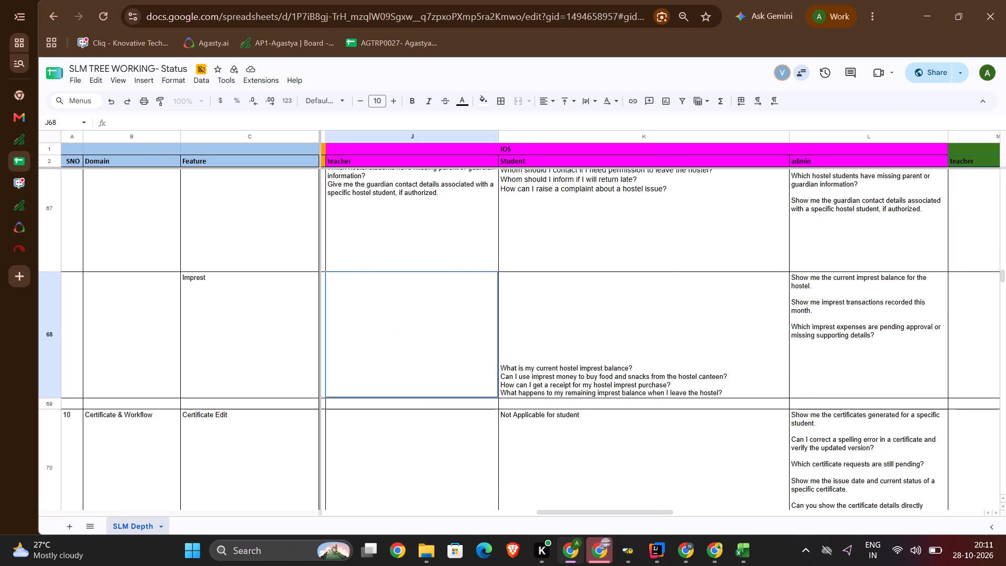
{"action": "left_click", "coordinate": [378, 278]}
{"action": "key", "text": "ctrl+v"}
Reword the imprest balance question in the Imprest teacher cell to begin with "Give me".
{"action": "left_click", "coordinate": [346, 275]}
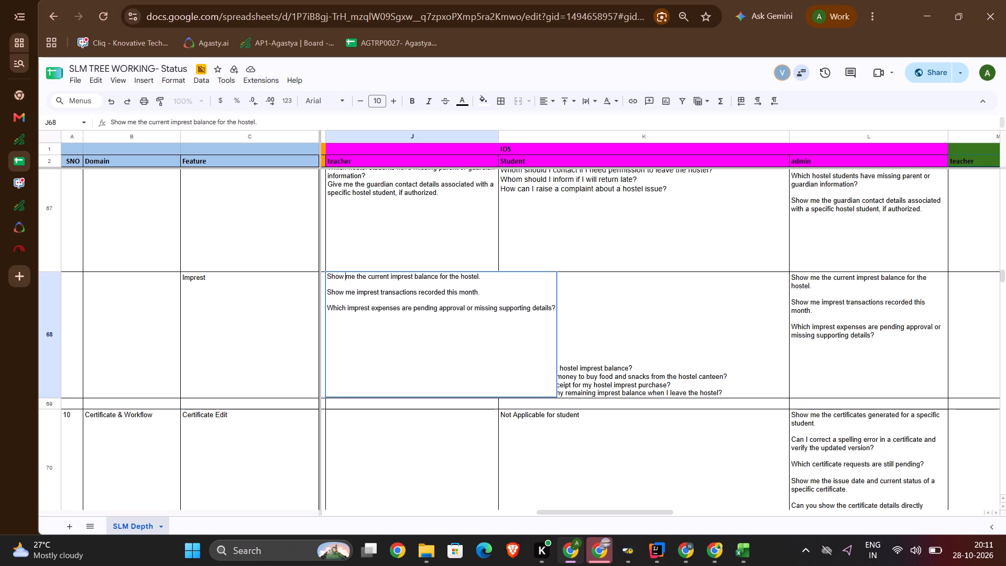
{"action": "key", "text": "BackSpace"}
{"action": "key", "text": "BackSpace"}
{"action": "key", "text": "BackSpace"}
{"action": "key", "text": "BackSpace"}
{"action": "key", "text": "BackSpace"}
{"action": "key", "text": "Up"}
{"action": "type", "text": "Give"}
{"action": "key", "text": "space"}
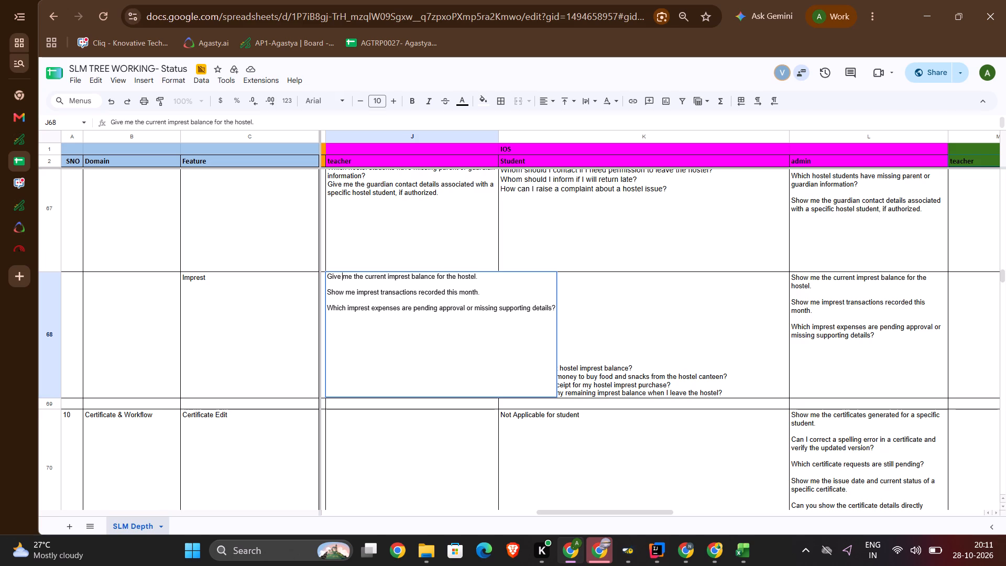
Remove the blank lines between the questions in the Imprest iOS teacher cell.
{"action": "key", "text": "Down"}
{"action": "key", "text": "BackSpace"}
{"action": "key", "text": "Down"}
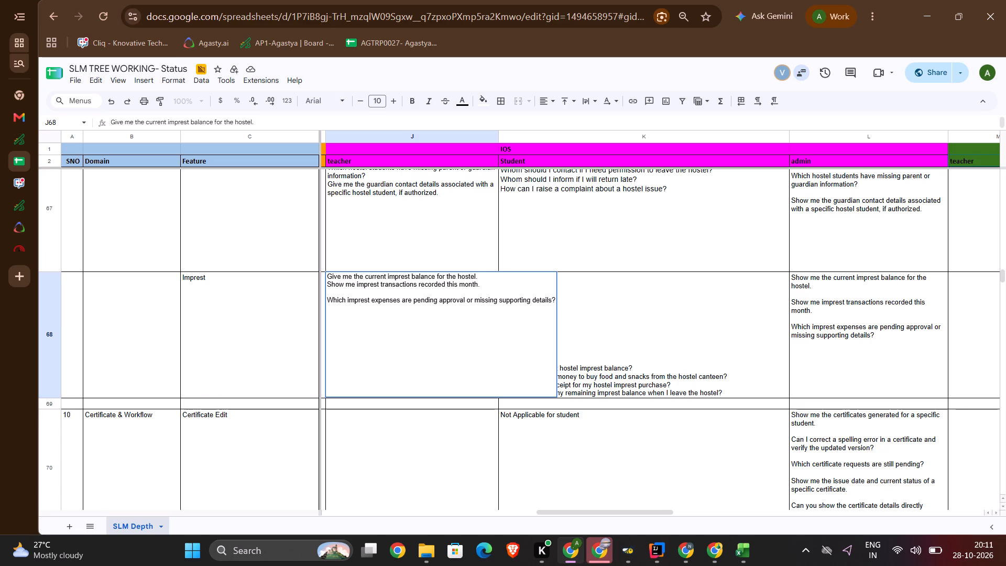
{"action": "key", "text": "Down"}
{"action": "key", "text": "BackSpace"}
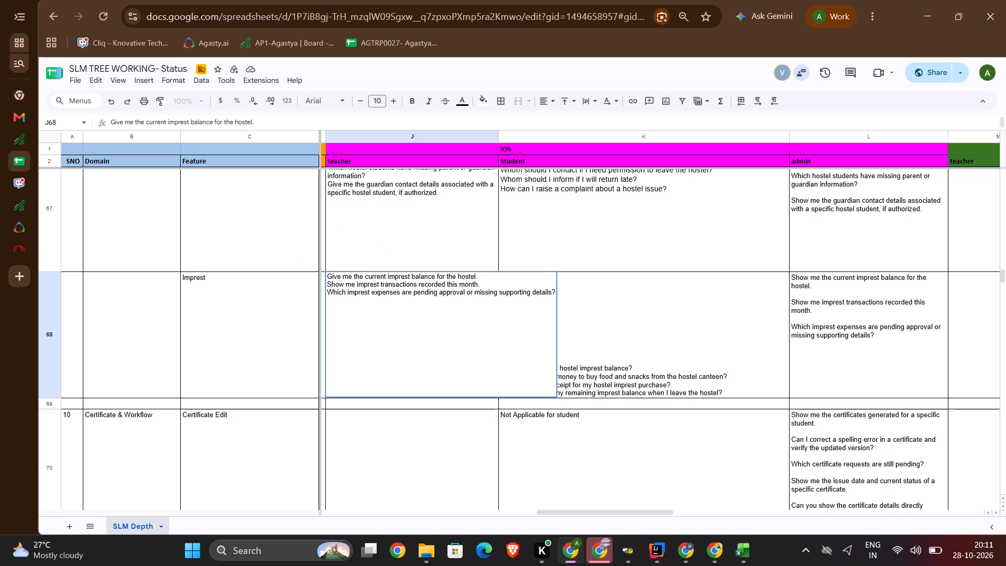
Reword the imprest transactions question in the Imprest teacher cell to begin with "Tell me".
{"action": "left_click", "coordinate": [341, 288]}
{"action": "key", "text": "Right"}
{"action": "key", "text": "BackSpace"}
{"action": "key", "text": "BackSpace"}
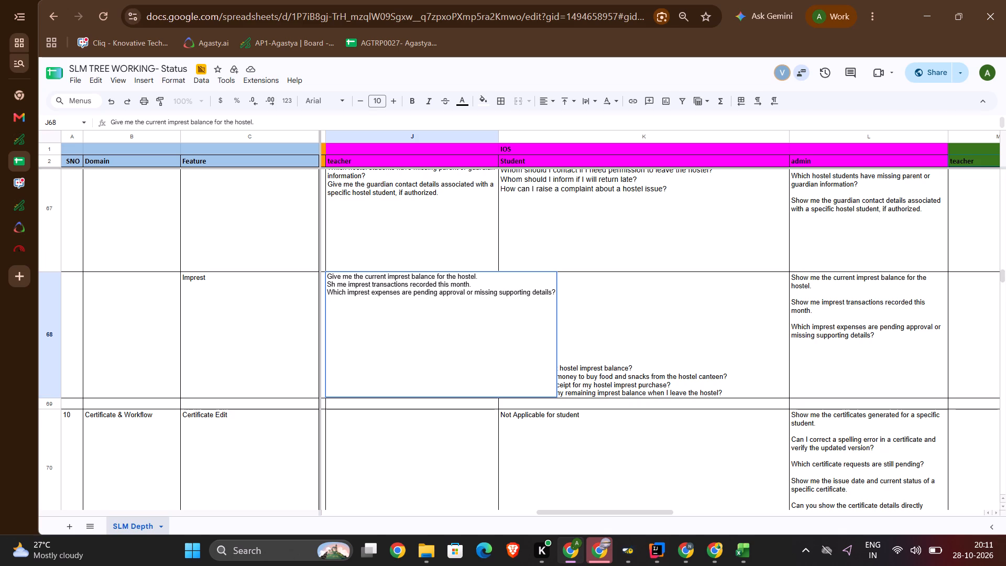
{"action": "key", "text": "BackSpace"}
{"action": "key", "text": "BackSpace"}
{"action": "type", "text": "Tell"}
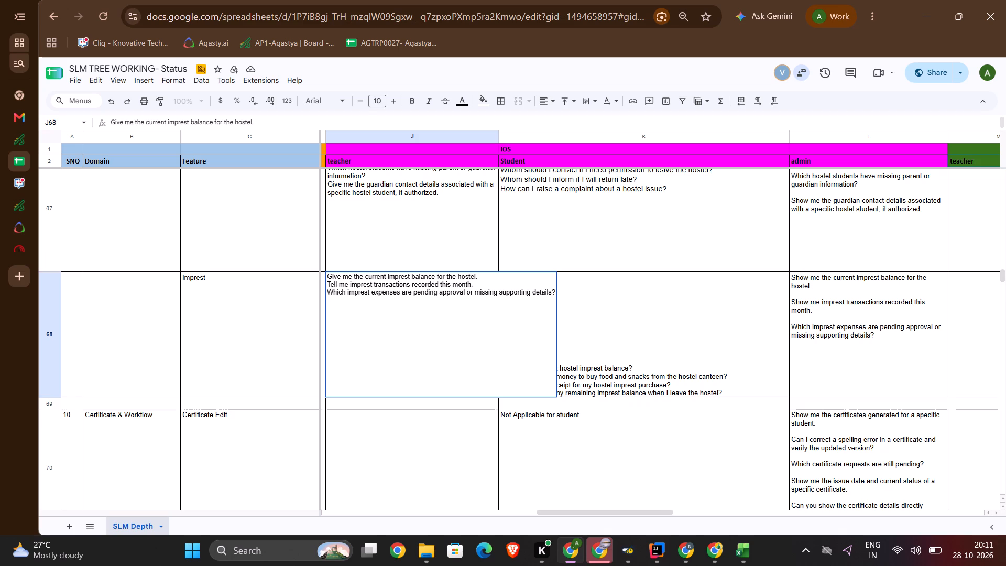
{"action": "left_click", "coordinate": [382, 427]}
Copy the last three web admin questions for Certificate Edit, without the leading 5, into the empty iOS teacher cell of that feature.
{"action": "scroll", "coordinate": [382, 427], "scroll_direction": "down", "scroll_amount": 4}
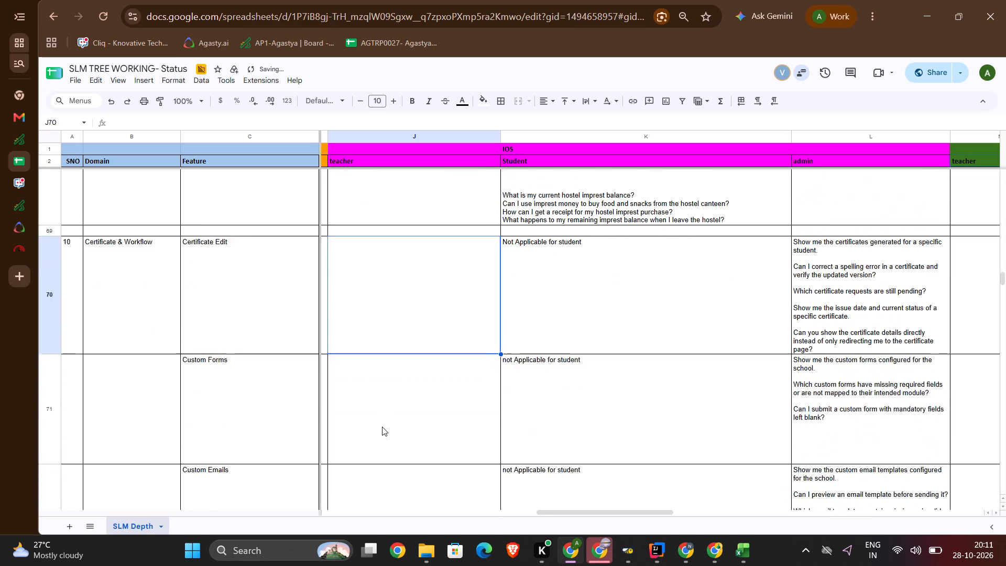
{"action": "scroll", "coordinate": [382, 427], "scroll_direction": "down", "scroll_amount": 1}
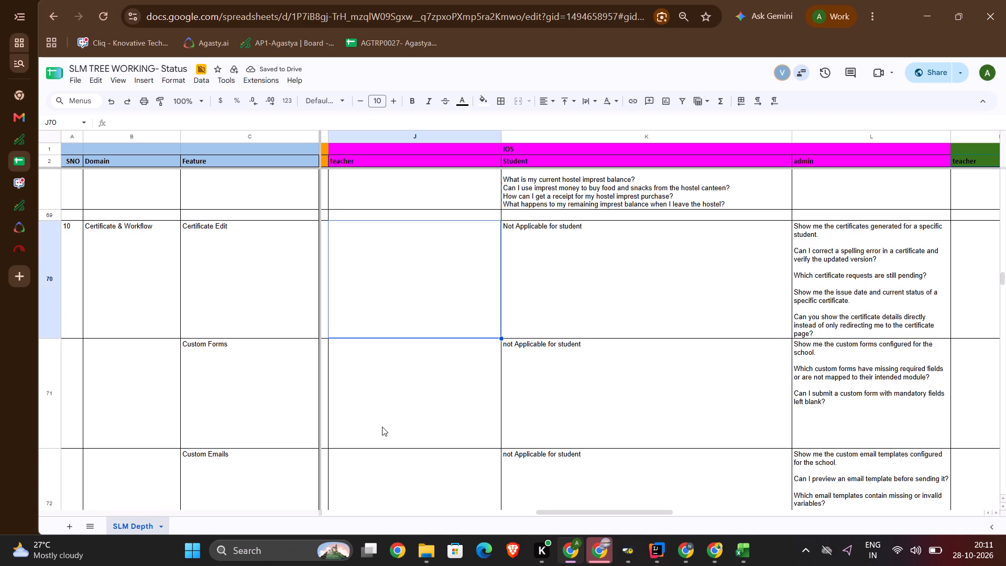
{"action": "scroll", "coordinate": [738, 352], "scroll_direction": "left", "scroll_amount": 3}
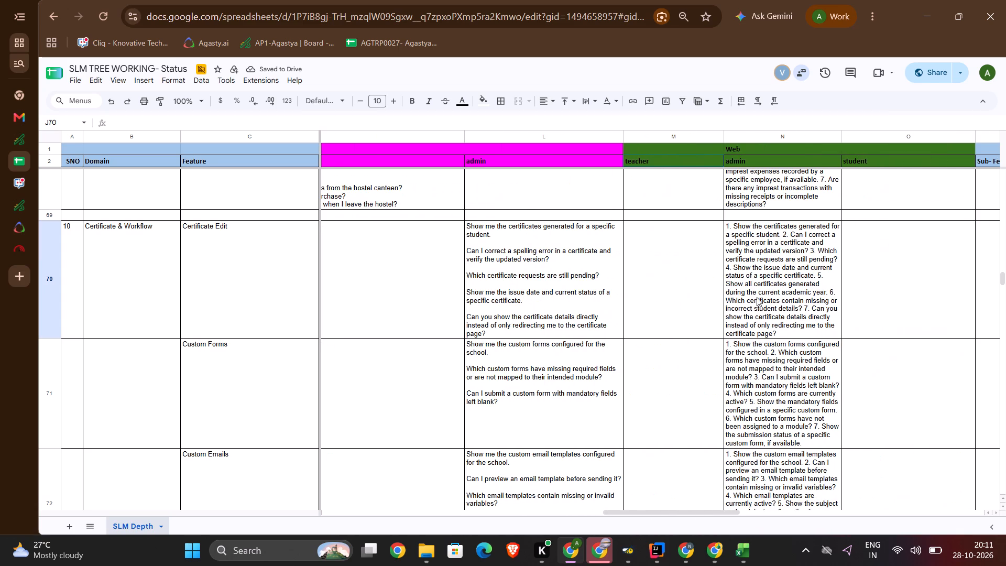
{"action": "left_click", "coordinate": [767, 300]}
{"action": "triple_click", "coordinate": [767, 300]}
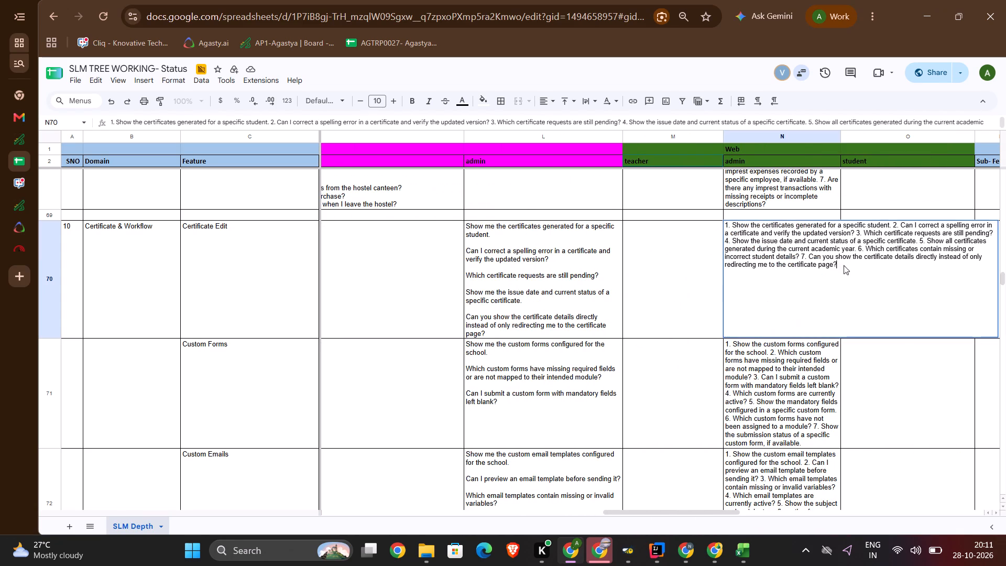
{"action": "left_click", "coordinate": [861, 247]}
{"action": "double_click", "coordinate": [924, 242]}
{"action": "left_click_drag", "start_coordinate": [928, 240], "coordinate": [930, 259]}
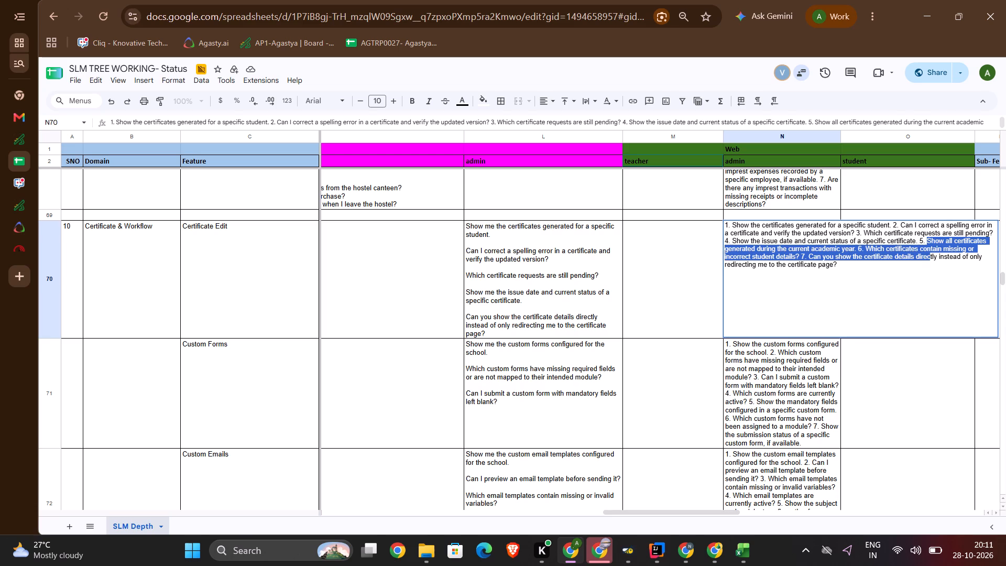
{"action": "left_click_drag", "start_coordinate": [930, 259], "coordinate": [924, 267]}
{"action": "key", "text": "ctrl+c"}
{"action": "left_click", "coordinate": [417, 238]}
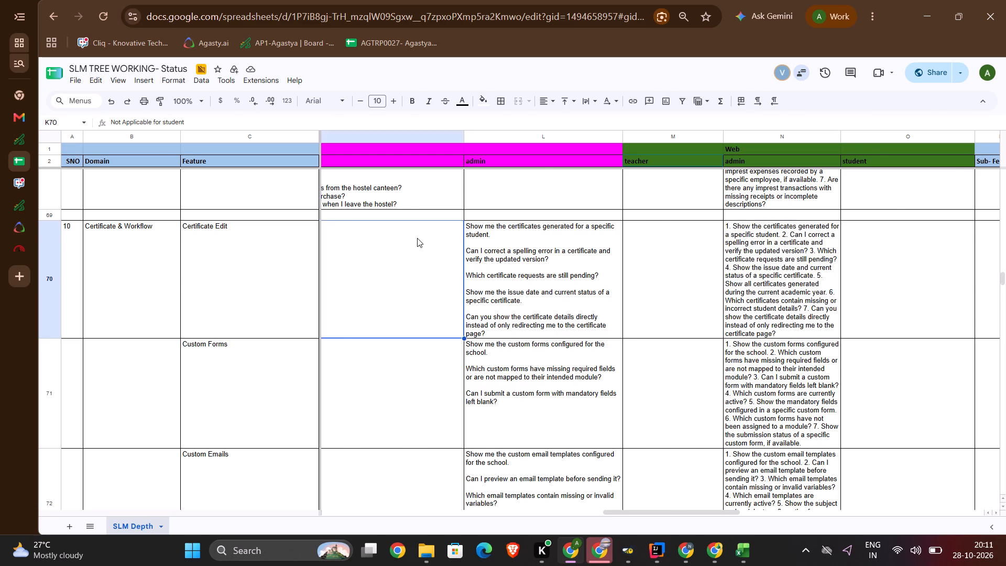
{"action": "scroll", "coordinate": [417, 238], "scroll_direction": "right", "scroll_amount": 2}
{"action": "scroll", "coordinate": [396, 235], "scroll_direction": "left", "scroll_amount": 3}
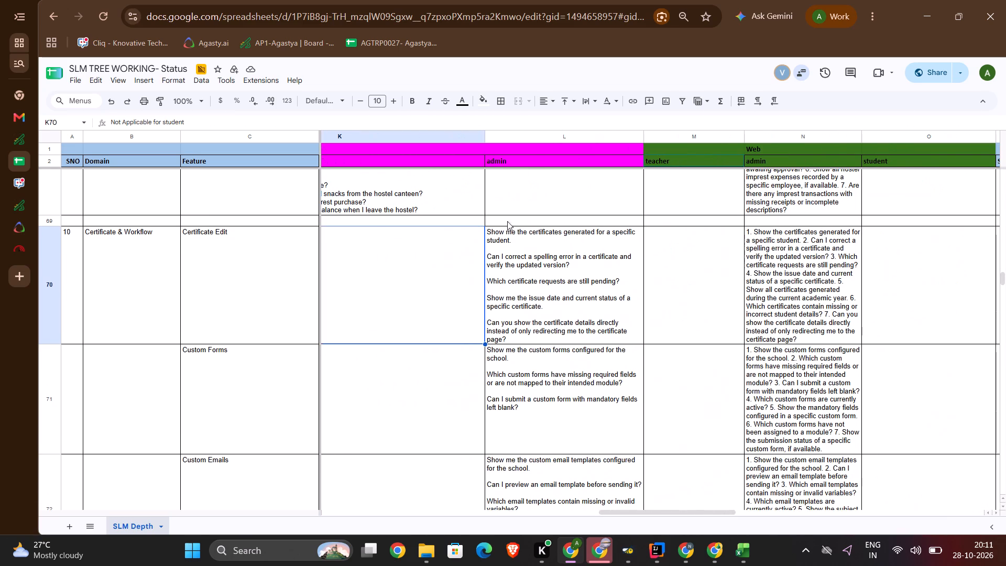
{"action": "scroll", "coordinate": [725, 230], "scroll_direction": "up", "scroll_amount": 1}
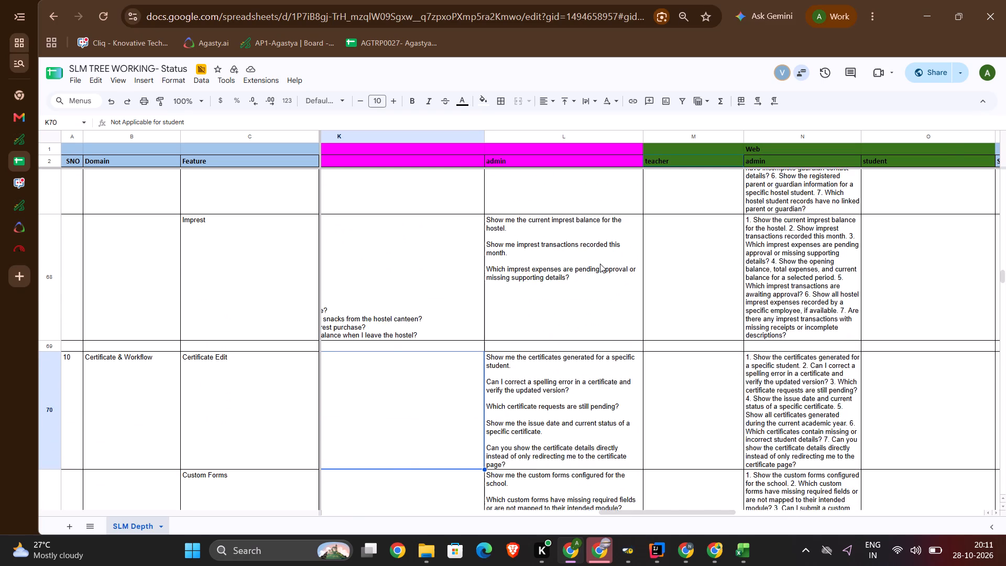
{"action": "scroll", "coordinate": [600, 264], "scroll_direction": "right", "scroll_amount": 5}
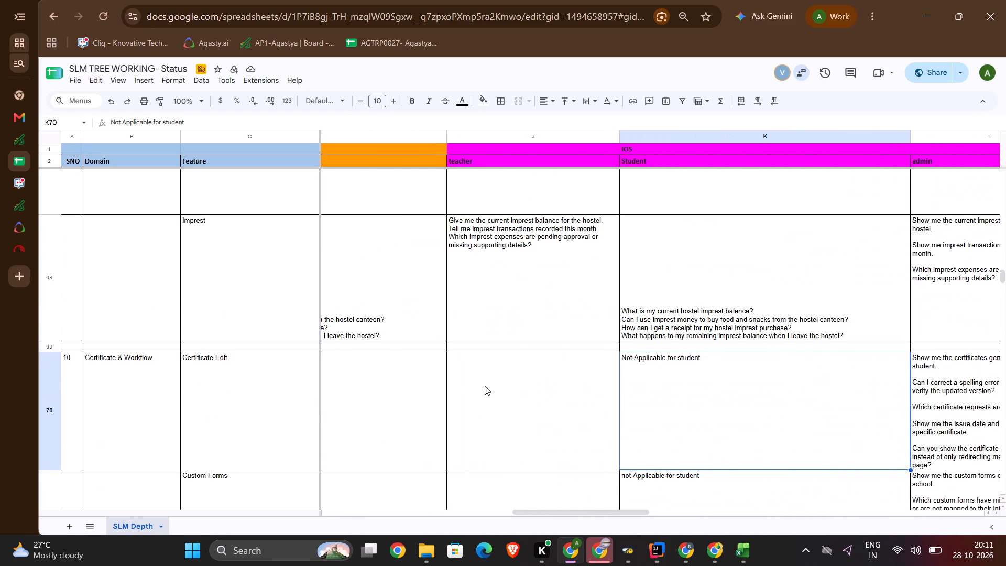
{"action": "left_click", "coordinate": [484, 383]}
{"action": "triple_click", "coordinate": [494, 359]}
{"action": "left_click", "coordinate": [494, 359]}
{"action": "left_click", "coordinate": [494, 359]}
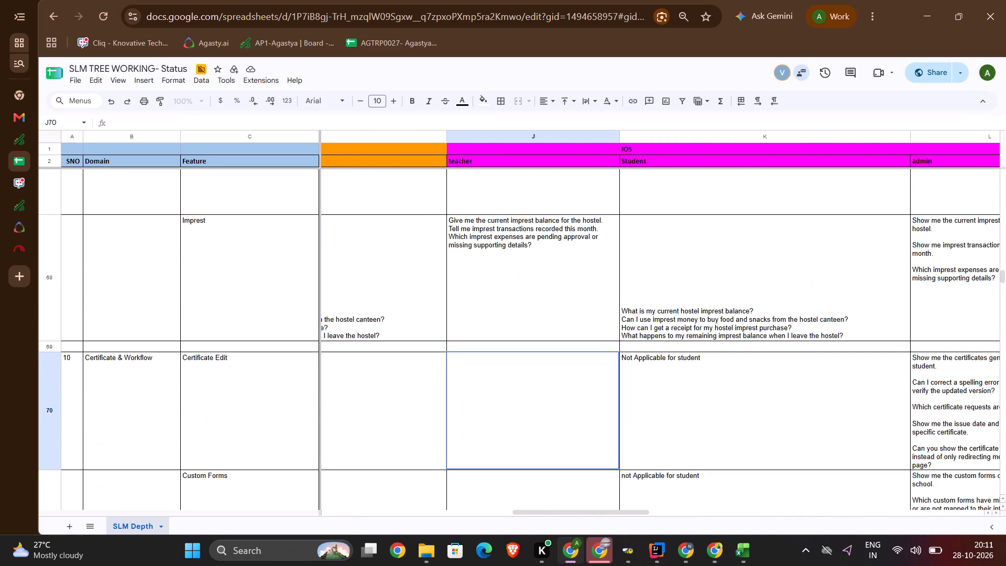
{"action": "key", "text": "ctrl+v"}
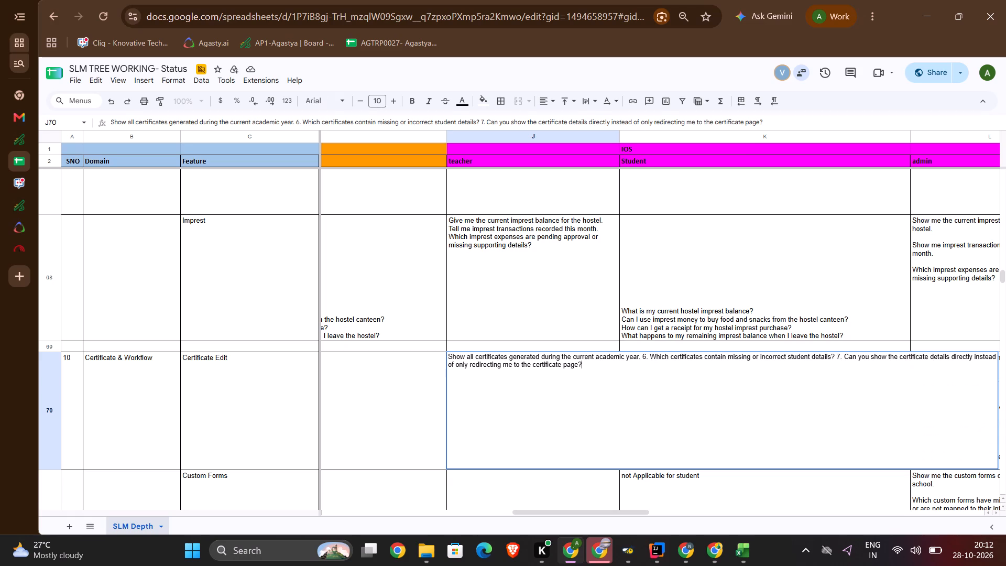
In the Certificate Edit iOS teacher cell, replace the number 6 with a question mark and delete the number 7.
{"action": "left_click", "coordinate": [646, 359]}
{"action": "key", "text": "BackSpace"}
{"action": "key", "text": "BackSpace"}
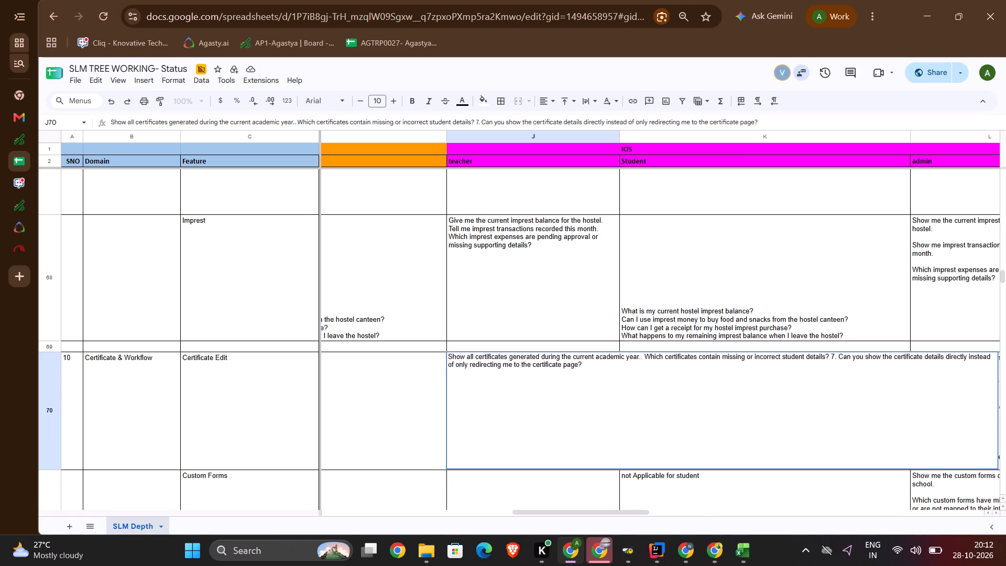
{"action": "key", "text": "shift+question"}
{"action": "scroll", "coordinate": [646, 359], "scroll_direction": "left", "scroll_amount": 1}
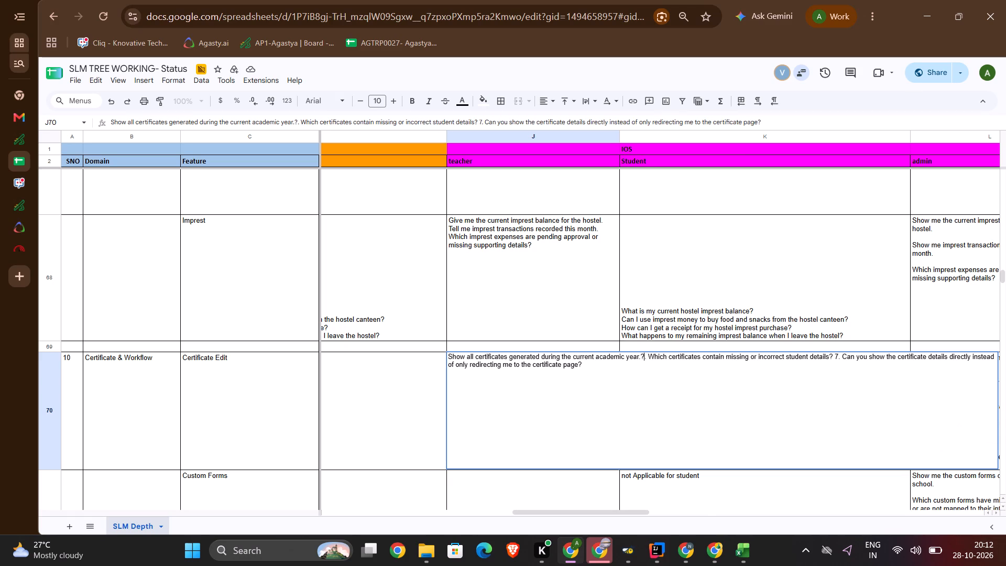
{"action": "left_click", "coordinate": [838, 352]}
{"action": "key", "text": "BackSpace"}
{"action": "key", "text": "backslash"}
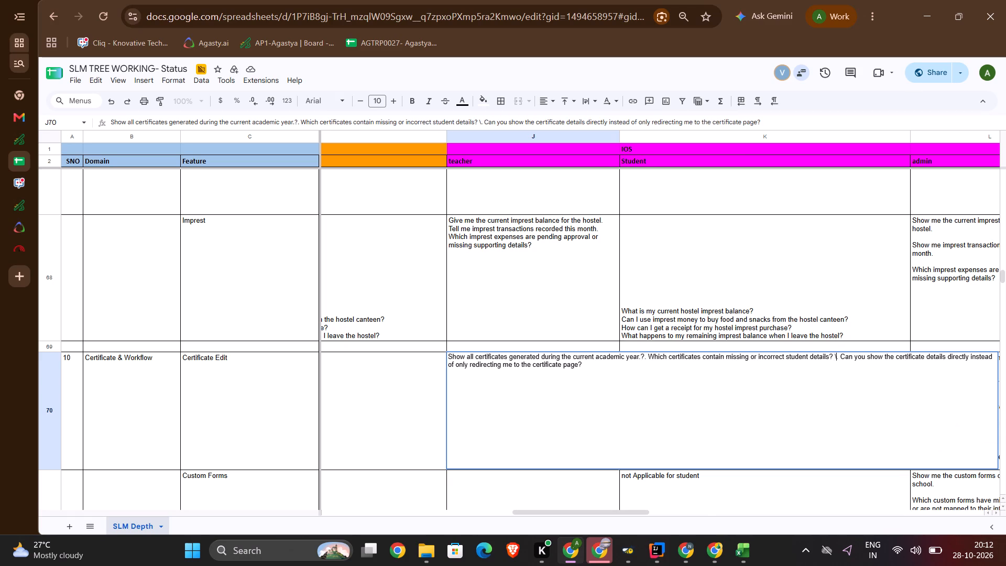
{"action": "key", "text": "BackSpace"}
{"action": "scroll", "coordinate": [757, 390], "scroll_direction": "left", "scroll_amount": 1}
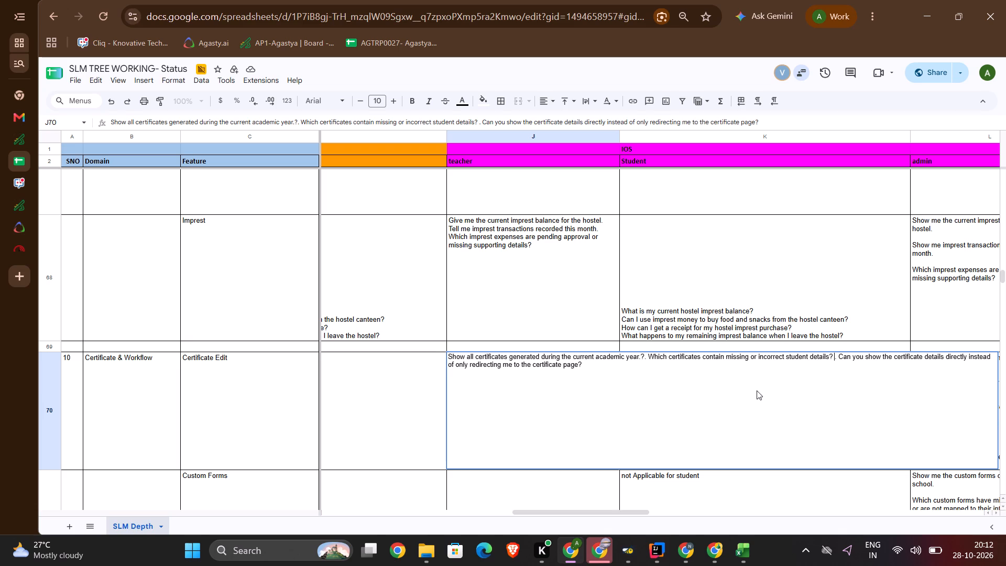
{"action": "scroll", "coordinate": [757, 390], "scroll_direction": "left", "scroll_amount": 1}
{"action": "left_click", "coordinate": [757, 390]}
{"action": "left_click", "coordinate": [548, 304]}
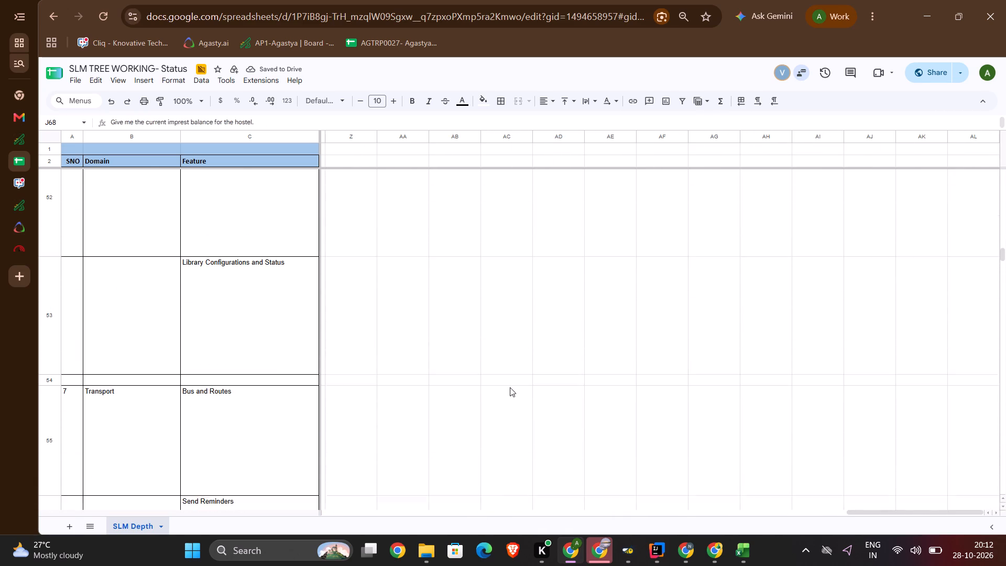
Look over the iOS teacher questions from the Library features down through Transport and Hostel.
{"action": "scroll", "coordinate": [510, 387], "scroll_direction": "right", "scroll_amount": 8}
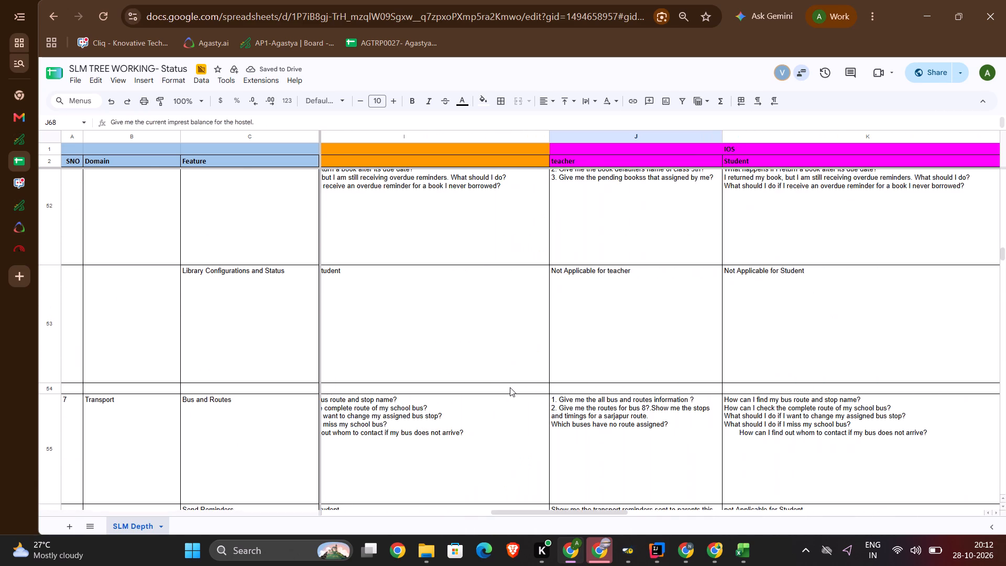
{"action": "scroll", "coordinate": [510, 387], "scroll_direction": "right", "scroll_amount": 4}
{"action": "scroll", "coordinate": [510, 387], "scroll_direction": "left", "scroll_amount": 1}
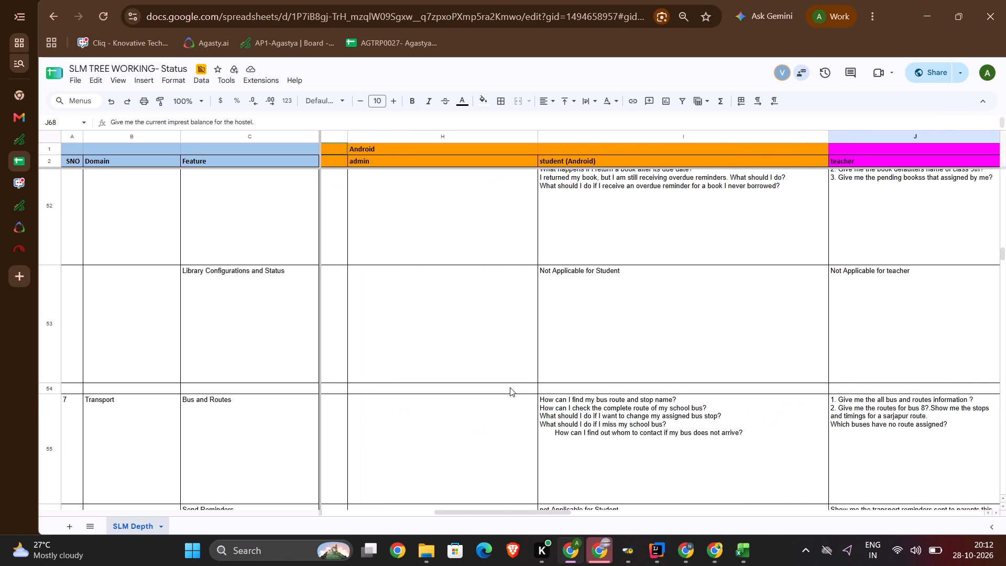
{"action": "scroll", "coordinate": [510, 387], "scroll_direction": "left", "scroll_amount": 3}
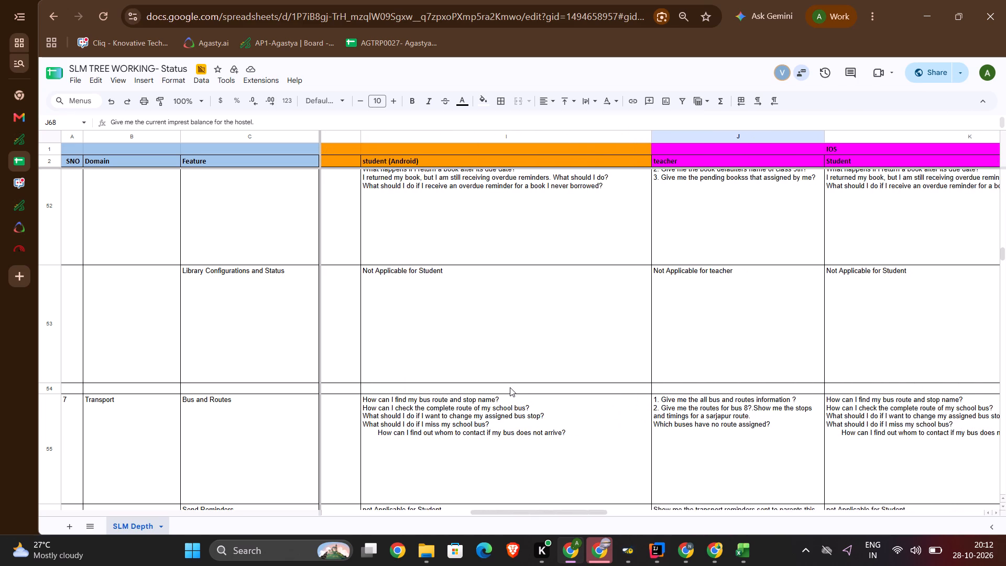
{"action": "scroll", "coordinate": [510, 387], "scroll_direction": "left", "scroll_amount": 1}
{"action": "scroll", "coordinate": [510, 387], "scroll_direction": "down", "scroll_amount": 1}
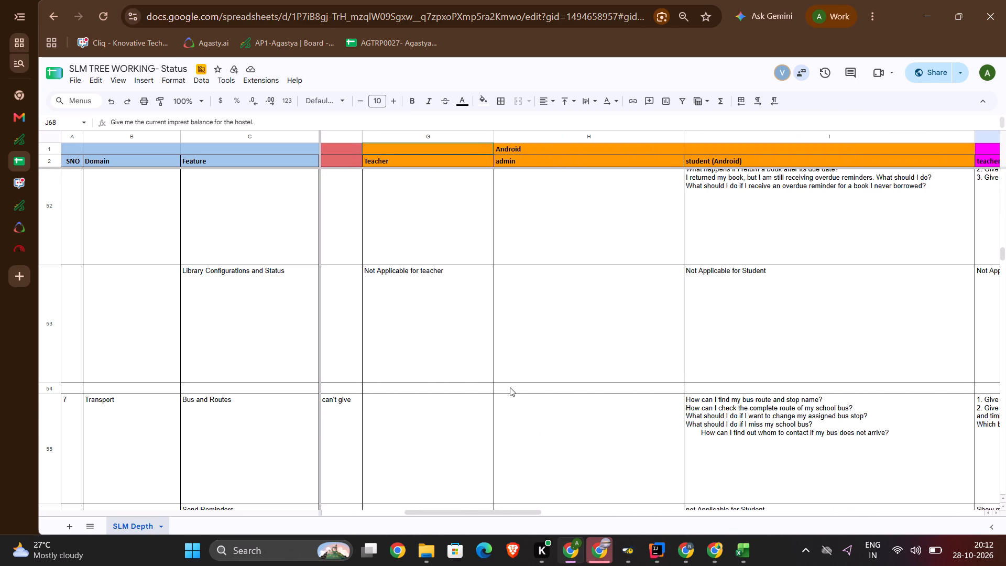
{"action": "scroll", "coordinate": [510, 387], "scroll_direction": "down", "scroll_amount": 1}
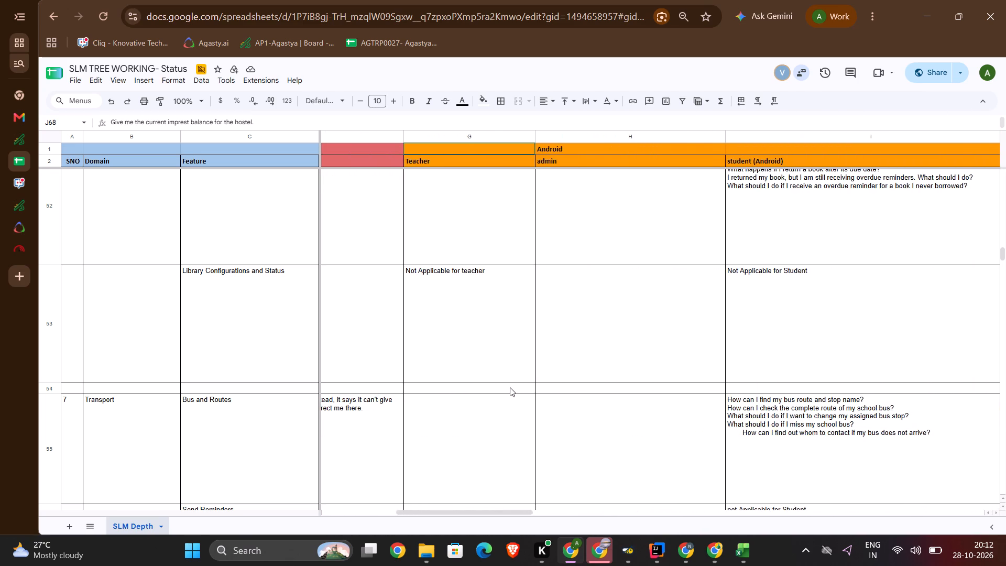
{"action": "scroll", "coordinate": [510, 387], "scroll_direction": "down", "scroll_amount": 1}
{"action": "scroll", "coordinate": [510, 387], "scroll_direction": "up", "scroll_amount": 2}
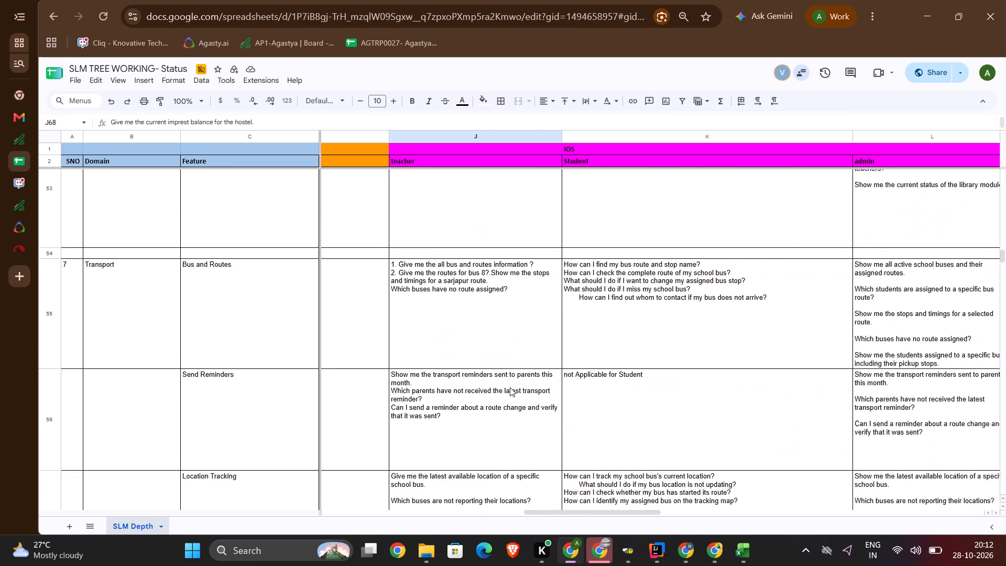
{"action": "scroll", "coordinate": [510, 387], "scroll_direction": "up", "scroll_amount": 1}
{"action": "scroll", "coordinate": [510, 387], "scroll_direction": "down", "scroll_amount": 2}
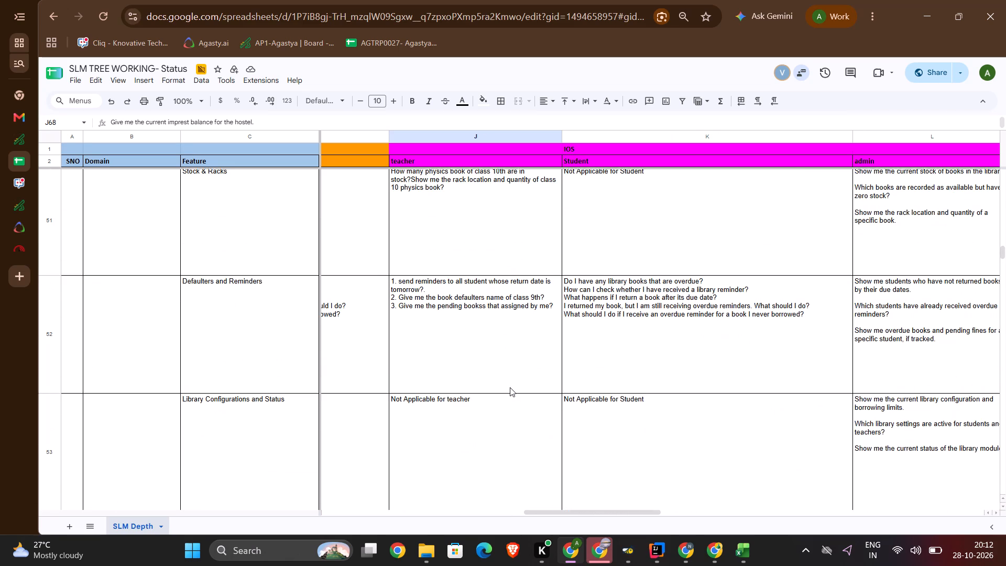
{"action": "scroll", "coordinate": [510, 387], "scroll_direction": "down", "scroll_amount": 3}
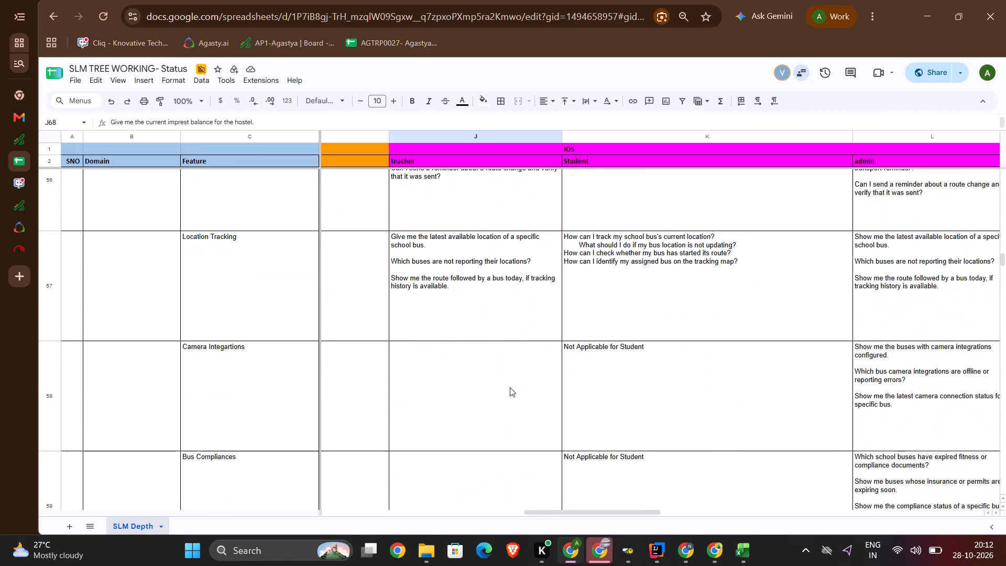
{"action": "scroll", "coordinate": [510, 387], "scroll_direction": "down", "scroll_amount": 8}
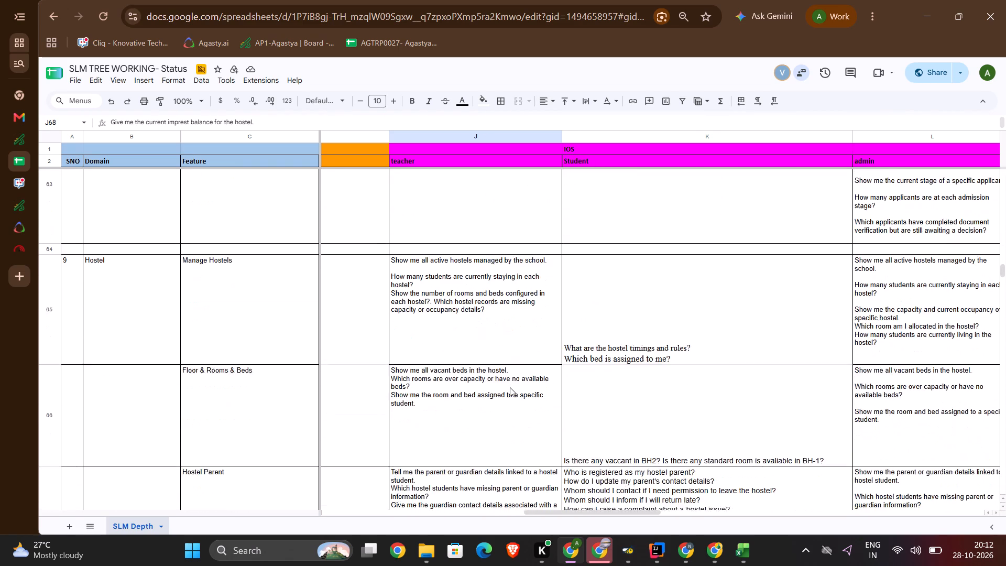
{"action": "scroll", "coordinate": [510, 387], "scroll_direction": "down", "scroll_amount": 2}
Copy the last three web admin questions for Custom Forms, without the leading 5, into the feature's empty iOS teacher cell.
{"action": "triple_click", "coordinate": [470, 303]}
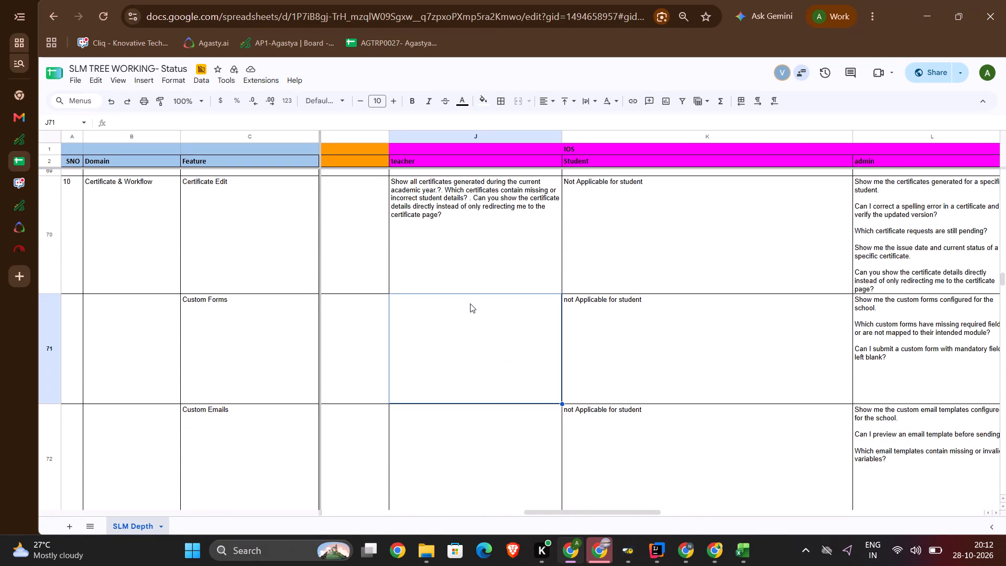
{"action": "left_click", "coordinate": [470, 303]}
{"action": "left_click", "coordinate": [685, 336]}
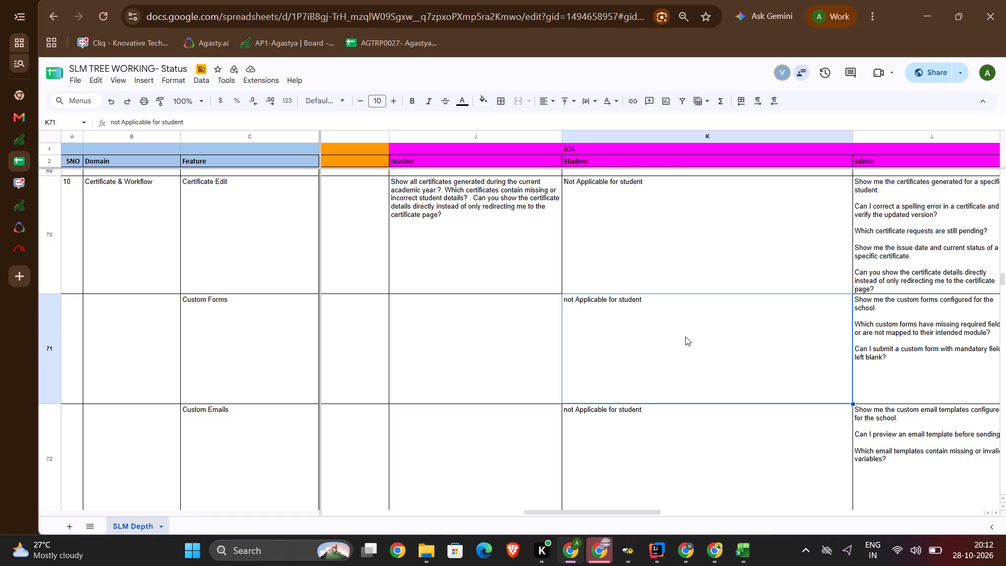
{"action": "scroll", "coordinate": [685, 336], "scroll_direction": "left", "scroll_amount": 4}
{"action": "left_click", "coordinate": [774, 344]}
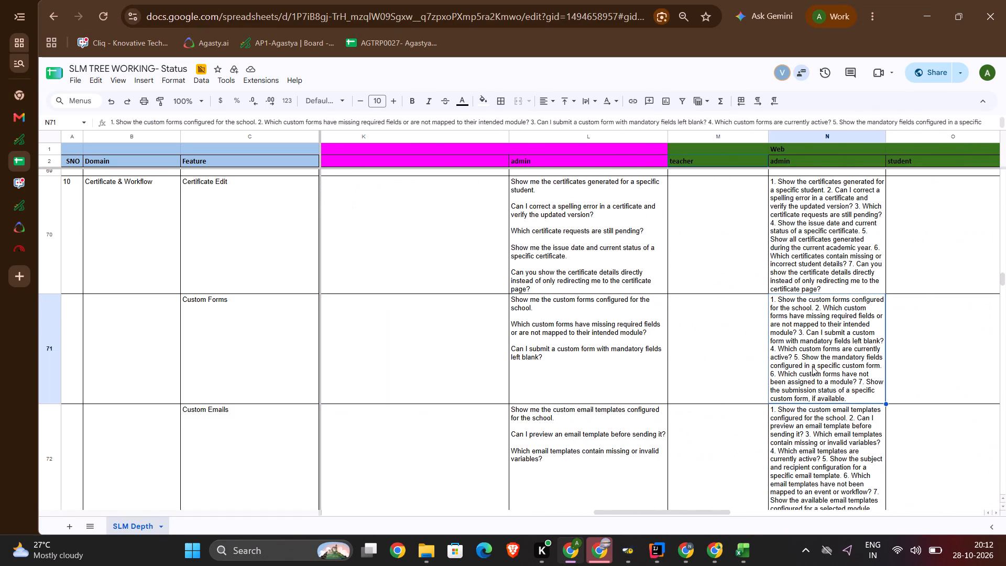
{"action": "double_click", "coordinate": [812, 367]}
{"action": "left_click", "coordinate": [802, 358]}
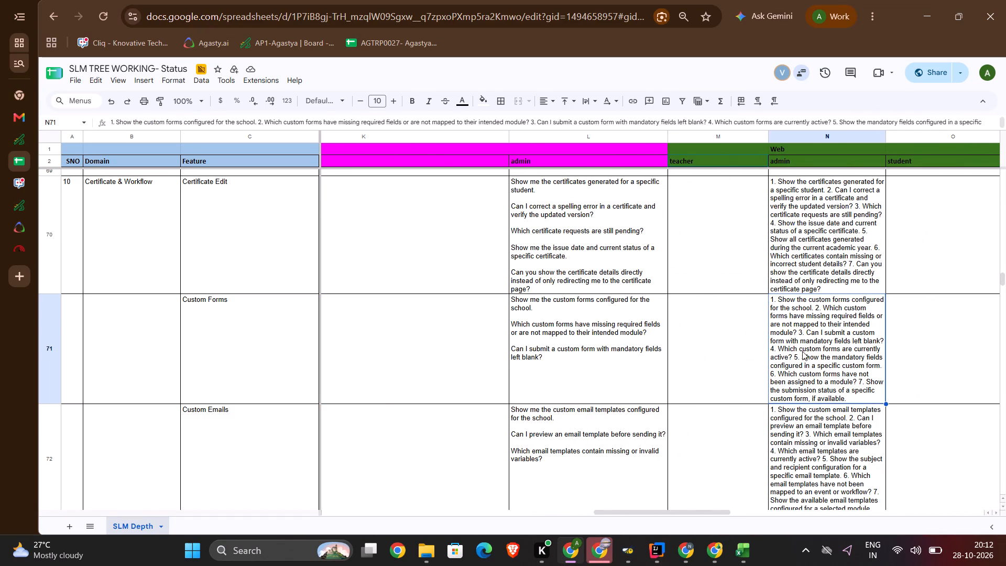
{"action": "triple_click", "coordinate": [802, 351]}
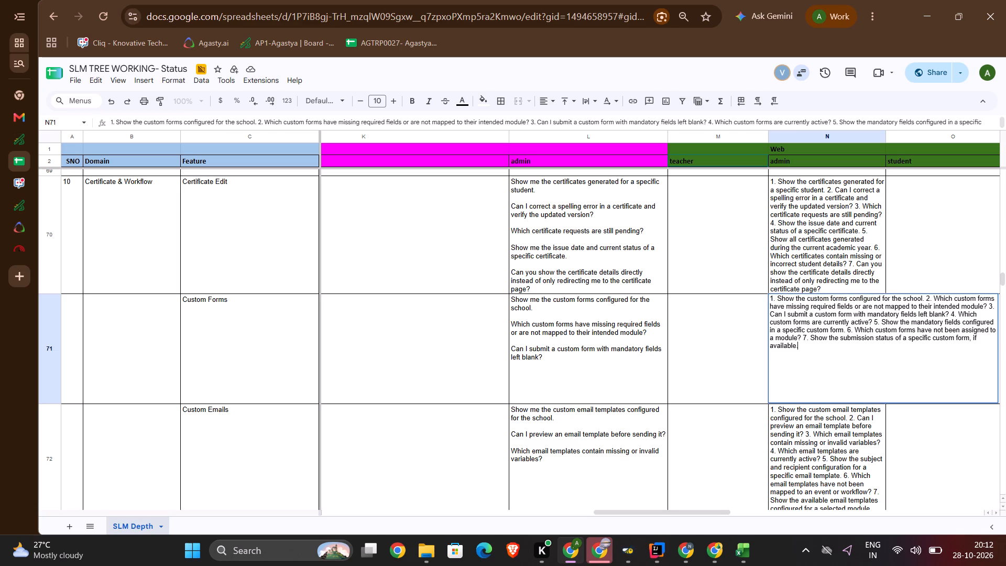
{"action": "left_click_drag", "start_coordinate": [881, 321], "coordinate": [882, 332]}
{"action": "left_click_drag", "start_coordinate": [882, 332], "coordinate": [881, 340]}
{"action": "left_click_drag", "start_coordinate": [881, 320], "coordinate": [882, 342]}
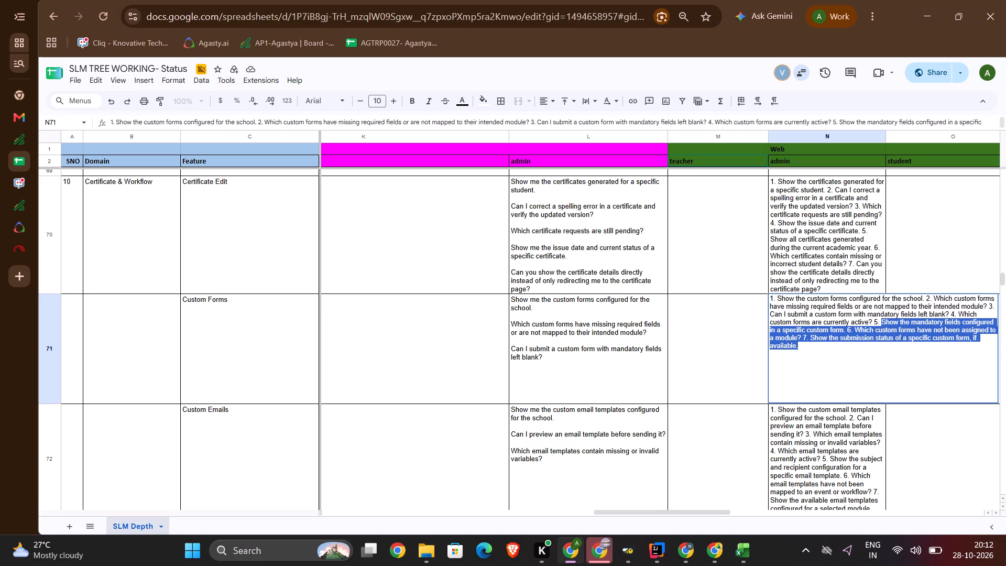
{"action": "left_click_drag", "start_coordinate": [882, 342], "coordinate": [879, 345]}
{"action": "key", "text": "ctrl+c"}
{"action": "scroll", "coordinate": [661, 332], "scroll_direction": "right", "scroll_amount": 3}
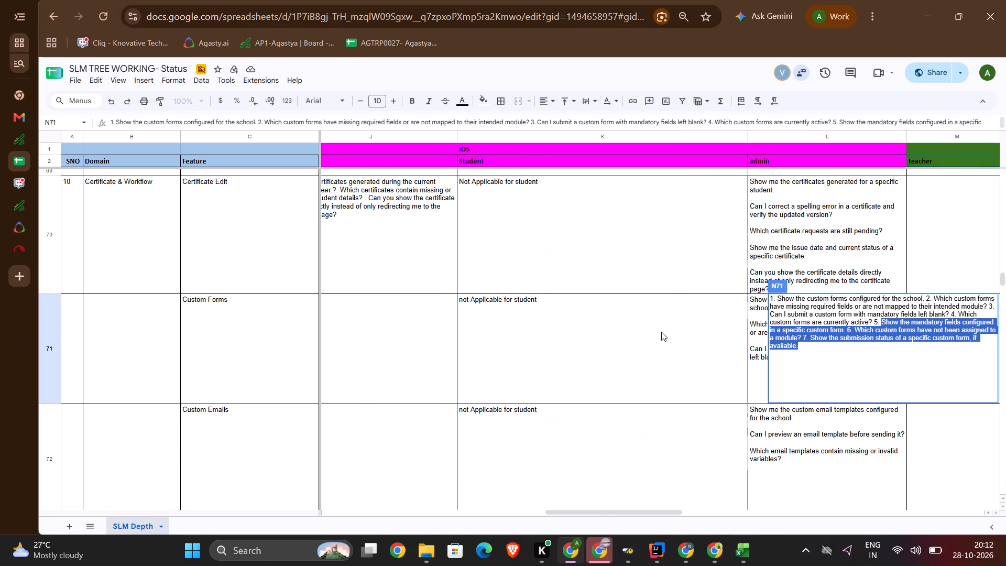
{"action": "left_click", "coordinate": [373, 341]}
{"action": "scroll", "coordinate": [373, 341], "scroll_direction": "right", "scroll_amount": 2}
{"action": "triple_click", "coordinate": [444, 299]}
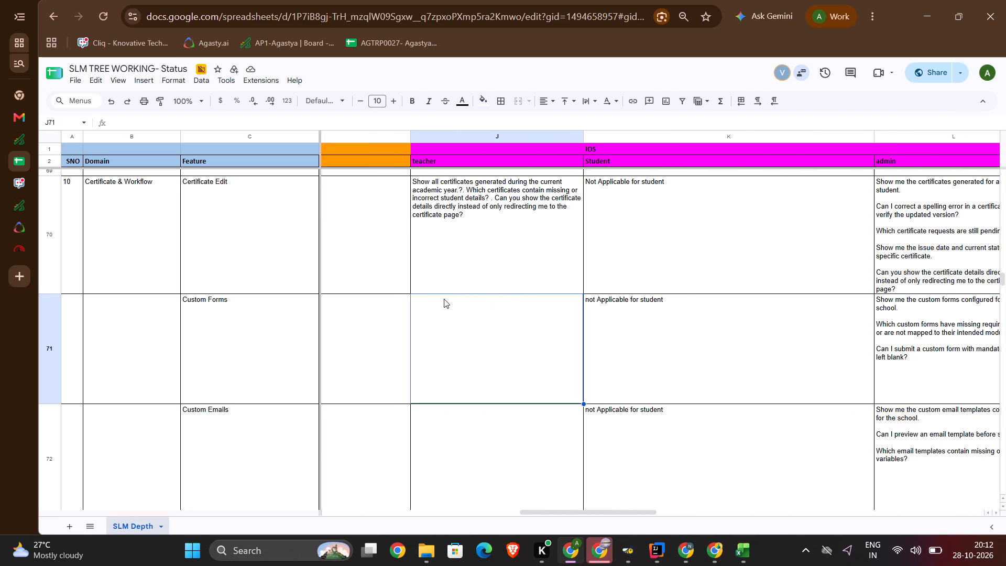
{"action": "left_click", "coordinate": [444, 299]}
{"action": "key", "text": "ctrl+v"}
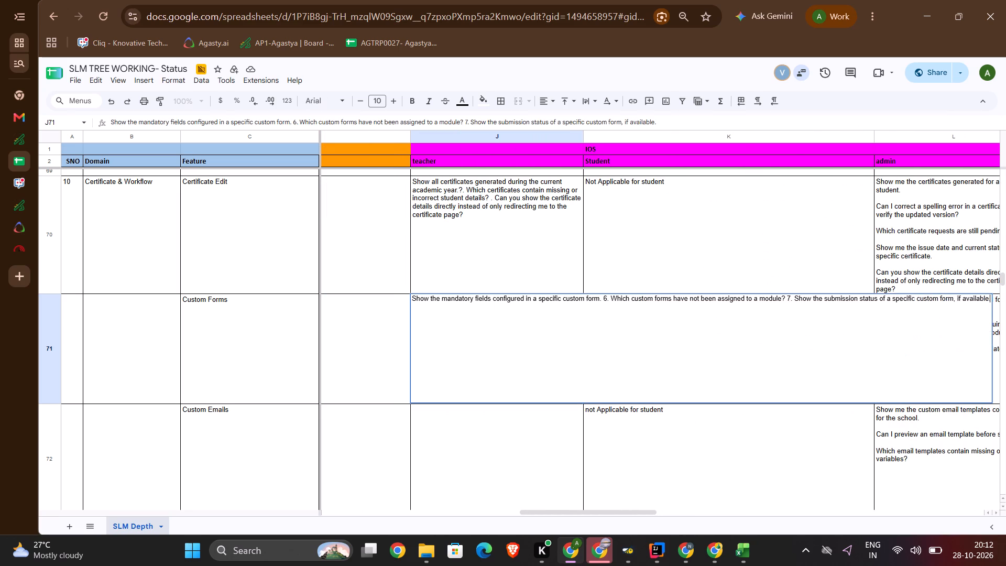
In the Custom Forms iOS teacher cell, replace the number 6 with a question mark and delete the number 7.
{"action": "left_click", "coordinate": [608, 296]}
{"action": "key", "text": "BackSpace"}
{"action": "key", "text": "BackSpace"}
{"action": "key", "text": "BackSpace"}
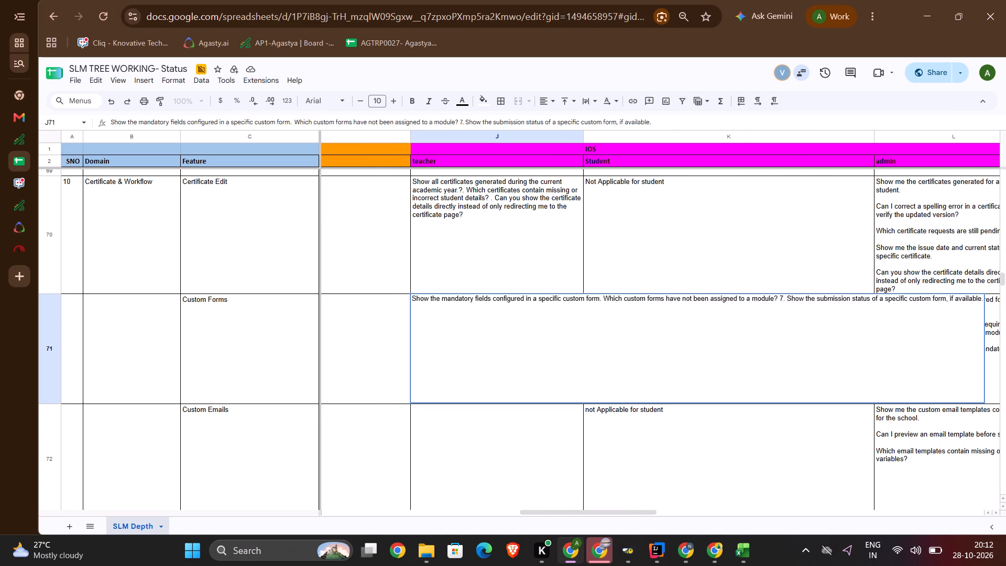
{"action": "key", "text": "shift+question"}
{"action": "key", "text": "Right"}
{"action": "key", "text": "Right"}
{"action": "key", "text": "Right"}
{"action": "key", "text": "Right"}
{"action": "key", "text": "Right"}
{"action": "key", "text": "Right"}
{"action": "key", "text": "Right"}
{"action": "key", "text": "Right"}
{"action": "key", "text": "Right"}
{"action": "key", "text": "Right"}
{"action": "key", "text": "Right"}
{"action": "key", "text": "Right"}
{"action": "key", "text": "Right"}
{"action": "key", "text": "Right"}
{"action": "key", "text": "Right"}
{"action": "key", "text": "Right"}
{"action": "key", "text": "Right"}
{"action": "key", "text": "Right"}
{"action": "key", "text": "Right"}
{"action": "key", "text": "Right"}
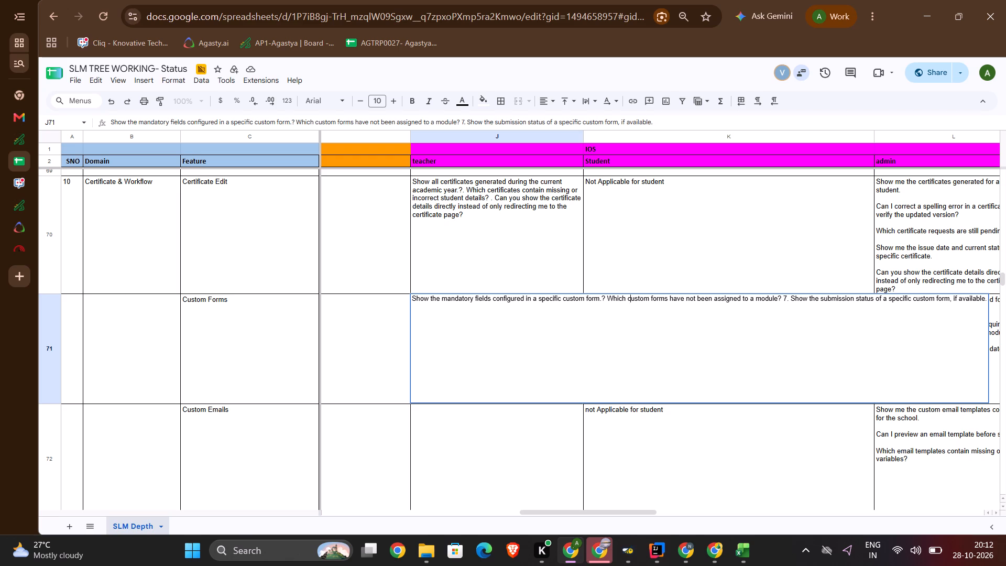
{"action": "key", "text": "Right"}
{"action": "key", "text": "Right"}
{"action": "key", "text": "Right"}
{"action": "key", "text": "Right"}
{"action": "key", "text": "Right"}
{"action": "key", "text": "Right"}
{"action": "key", "text": "Right"}
{"action": "key", "text": "Right"}
{"action": "key", "text": "Right"}
{"action": "key", "text": "Right"}
{"action": "key", "text": "BackSpace"}
{"action": "key", "text": "BackSpace"}
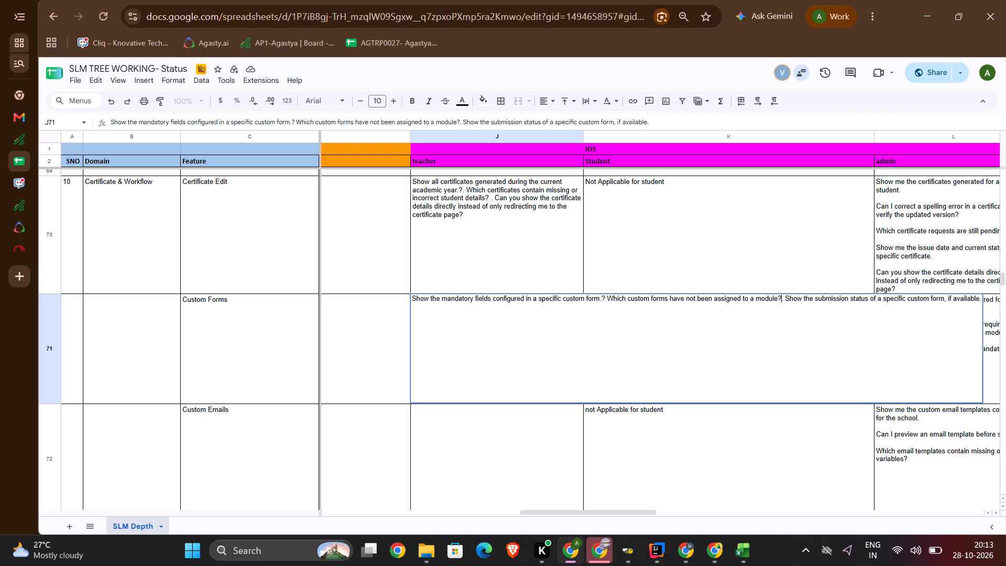
In the Custom Forms teacher cell's submission status question, remove "if available" and replace "specific" with "admission".
{"action": "left_click", "coordinate": [961, 298]}
{"action": "left_click_drag", "start_coordinate": [980, 296], "coordinate": [946, 298]}
{"action": "key", "text": "BackSpace"}
{"action": "key", "text": "Left"}
{"action": "key", "text": "Left"}
{"action": "key", "text": "Left"}
{"action": "key", "text": "Left"}
{"action": "key", "text": "Left"}
{"action": "key", "text": "Left"}
{"action": "key", "text": "Left"}
{"action": "key", "text": "Left"}
{"action": "key", "text": "Left"}
{"action": "key", "text": "Left"}
{"action": "key", "text": "Left"}
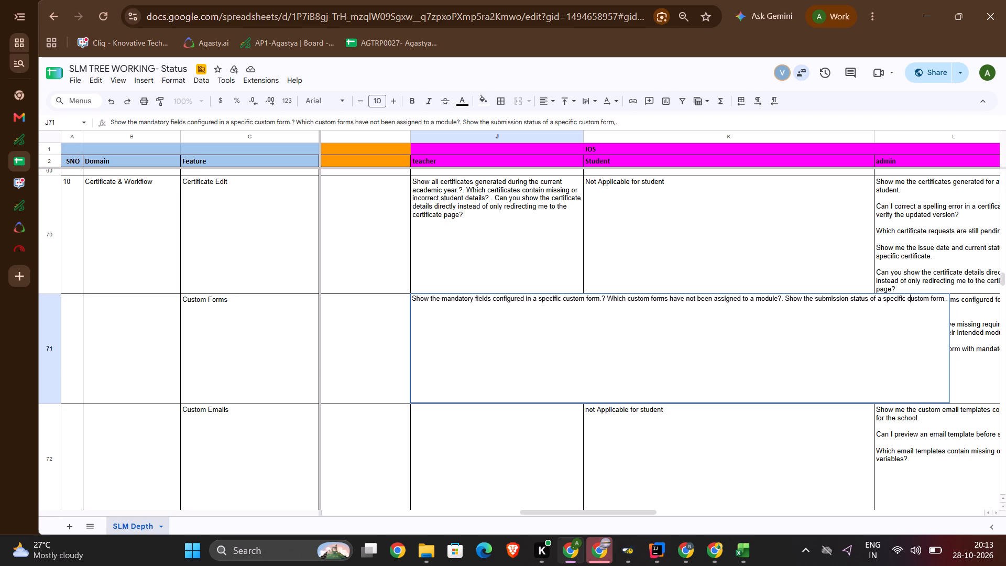
{"action": "key", "text": "Left"}
{"action": "key", "text": "Left"}
{"action": "key", "text": "BackSpace"}
{"action": "key", "text": "BackSpace"}
{"action": "key", "text": "BackSpace"}
{"action": "key", "text": "BackSpace"}
{"action": "key", "text": "BackSpace"}
{"action": "key", "text": "BackSpace"}
{"action": "key", "text": "BackSpace"}
{"action": "key", "text": "BackSpace"}
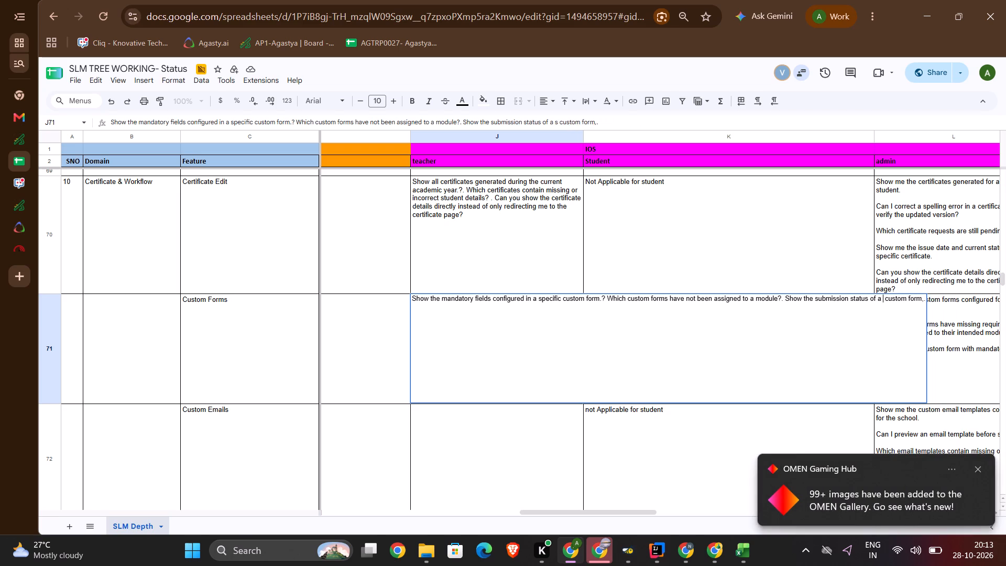
{"action": "type", "text": "admission"}
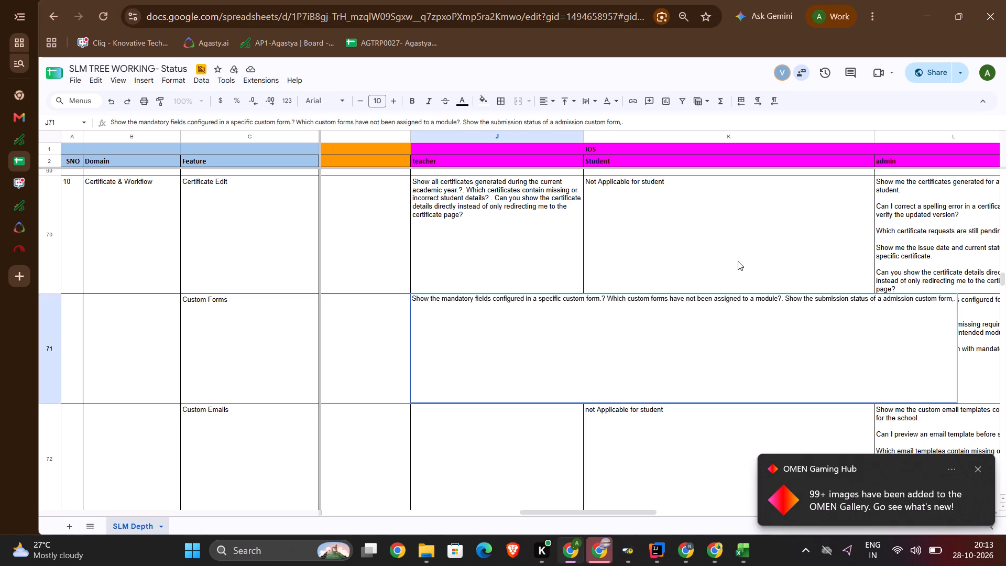
{"action": "left_click", "coordinate": [738, 261]}
Copy all iOS admin questions for Custom Emails into the empty iOS teacher cell of that feature.
{"action": "scroll", "coordinate": [738, 261], "scroll_direction": "down", "scroll_amount": 1}
{"action": "scroll", "coordinate": [500, 288], "scroll_direction": "down", "scroll_amount": 1}
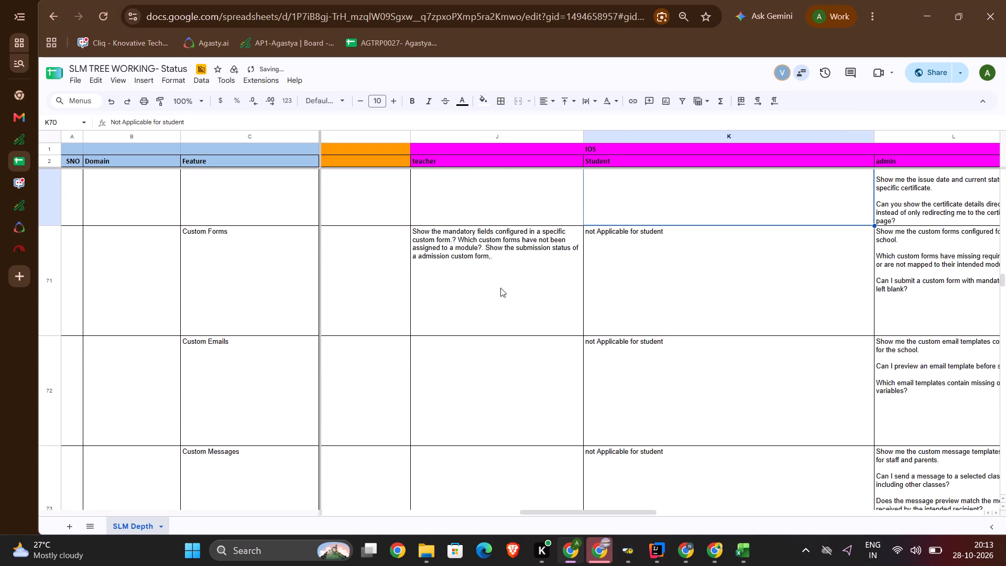
{"action": "scroll", "coordinate": [500, 288], "scroll_direction": "down", "scroll_amount": 1}
{"action": "left_click", "coordinate": [495, 375]}
{"action": "scroll", "coordinate": [495, 375], "scroll_direction": "down", "scroll_amount": 1}
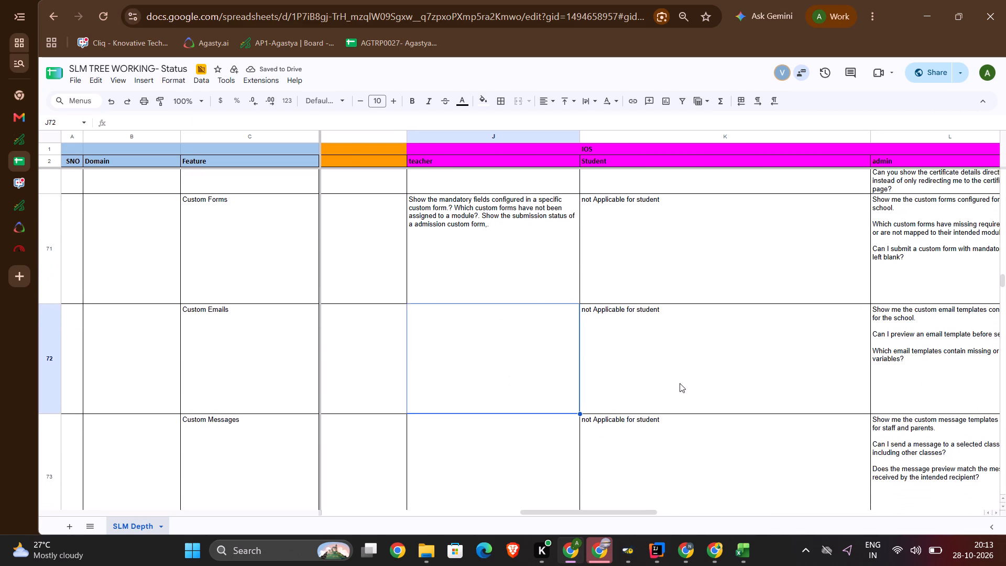
{"action": "scroll", "coordinate": [680, 383], "scroll_direction": "left", "scroll_amount": 1}
{"action": "left_click", "coordinate": [833, 347]}
{"action": "key", "text": "ctrl+a"}
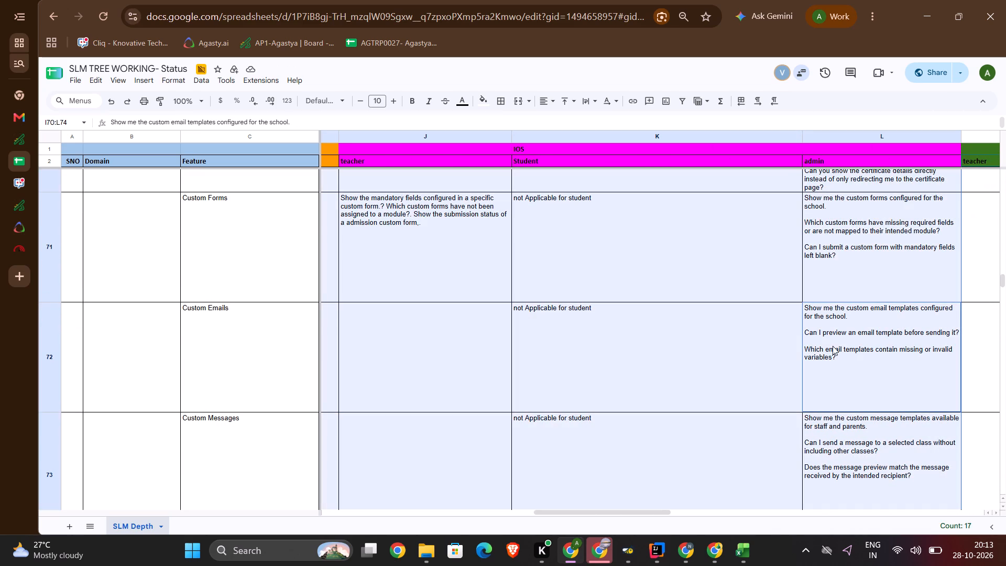
{"action": "left_click", "coordinate": [833, 346]}
{"action": "left_click", "coordinate": [833, 346]}
{"action": "triple_click", "coordinate": [824, 305]}
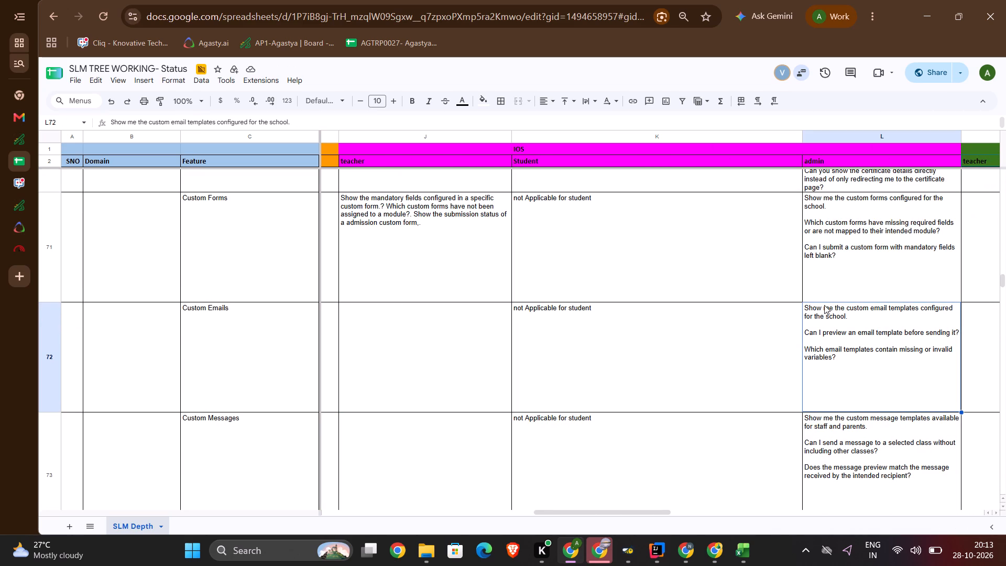
{"action": "left_click", "coordinate": [824, 305]}
{"action": "key", "text": "ctrl+a"}
{"action": "key", "text": "ctrl+c"}
{"action": "triple_click", "coordinate": [487, 309]}
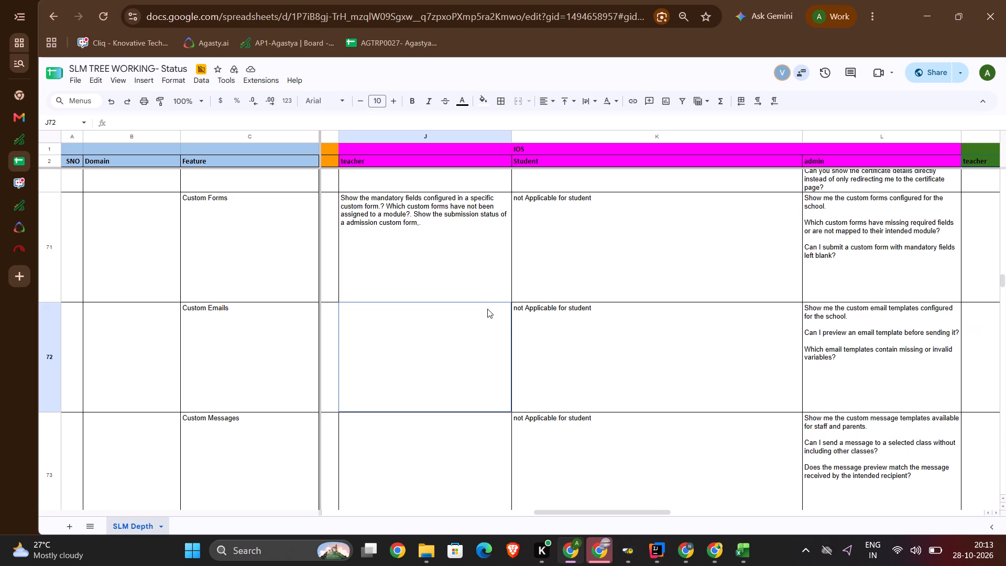
{"action": "left_click", "coordinate": [487, 309]}
{"action": "key", "text": "ctrl+v"}
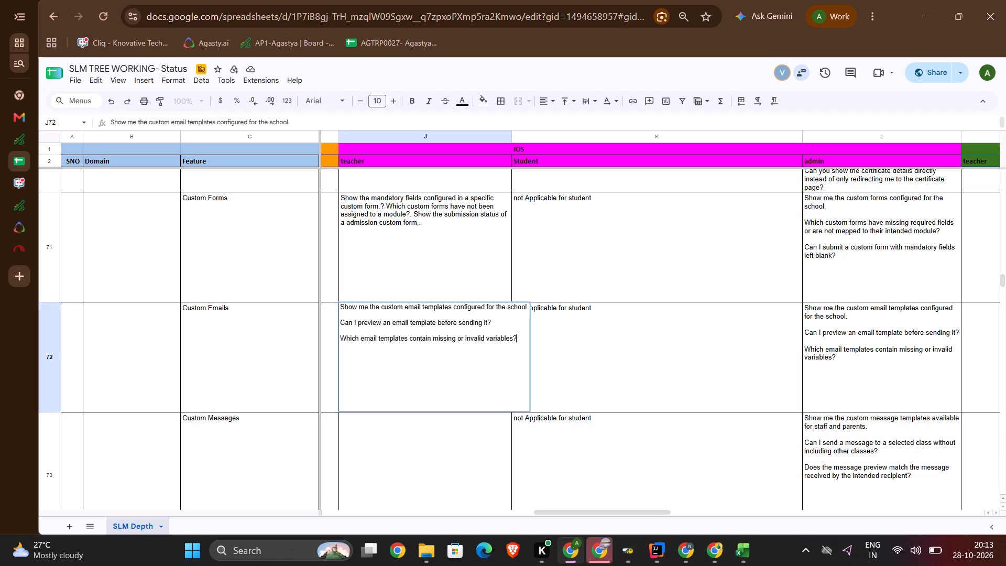
Remove the blank lines between the questions in the Custom Emails iOS teacher cell.
{"action": "left_click", "coordinate": [420, 317]}
{"action": "key", "text": "BackSpace"}
{"action": "key", "text": "Down"}
{"action": "key", "text": "Down"}
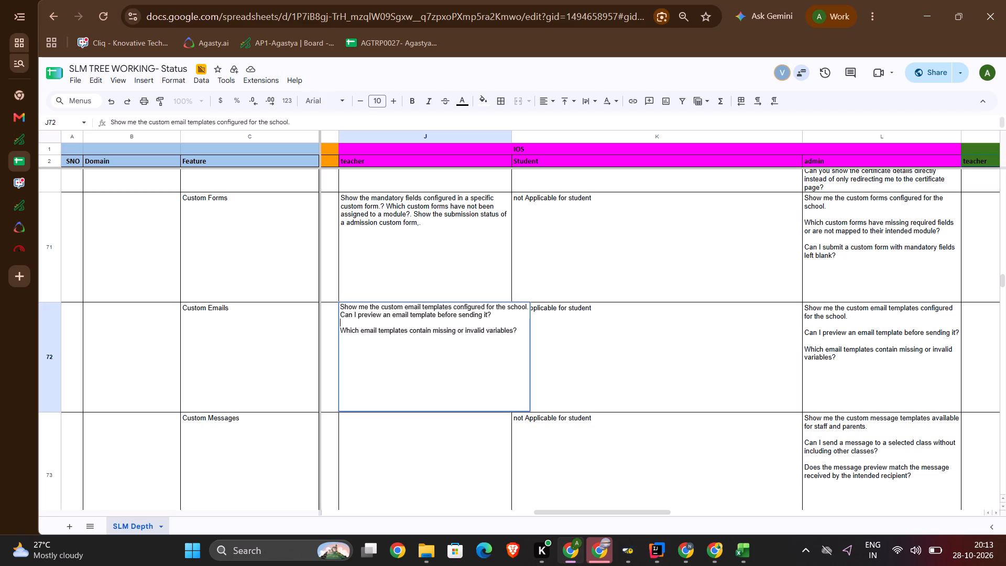
{"action": "key", "text": "BackSpace"}
{"action": "left_click", "coordinate": [391, 463]}
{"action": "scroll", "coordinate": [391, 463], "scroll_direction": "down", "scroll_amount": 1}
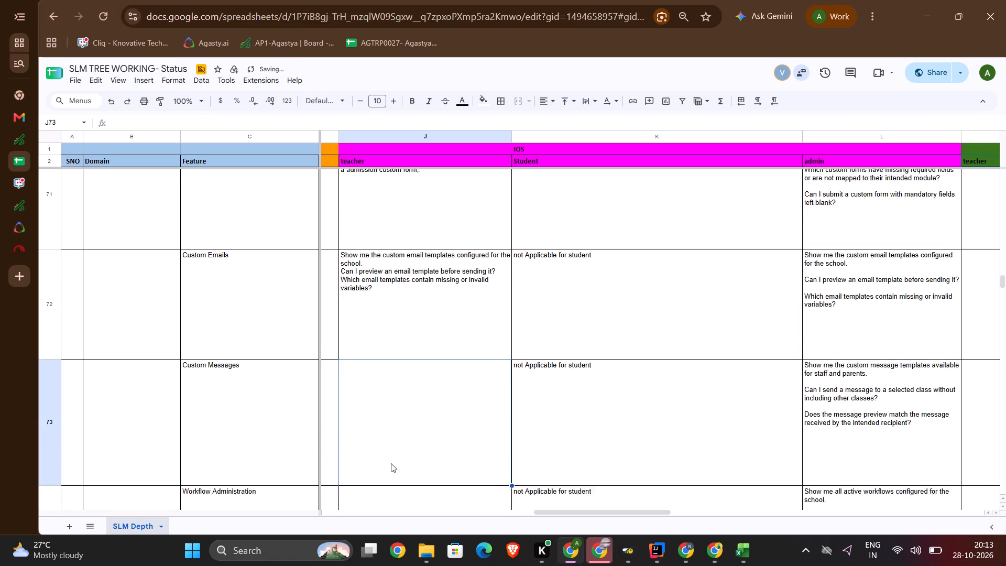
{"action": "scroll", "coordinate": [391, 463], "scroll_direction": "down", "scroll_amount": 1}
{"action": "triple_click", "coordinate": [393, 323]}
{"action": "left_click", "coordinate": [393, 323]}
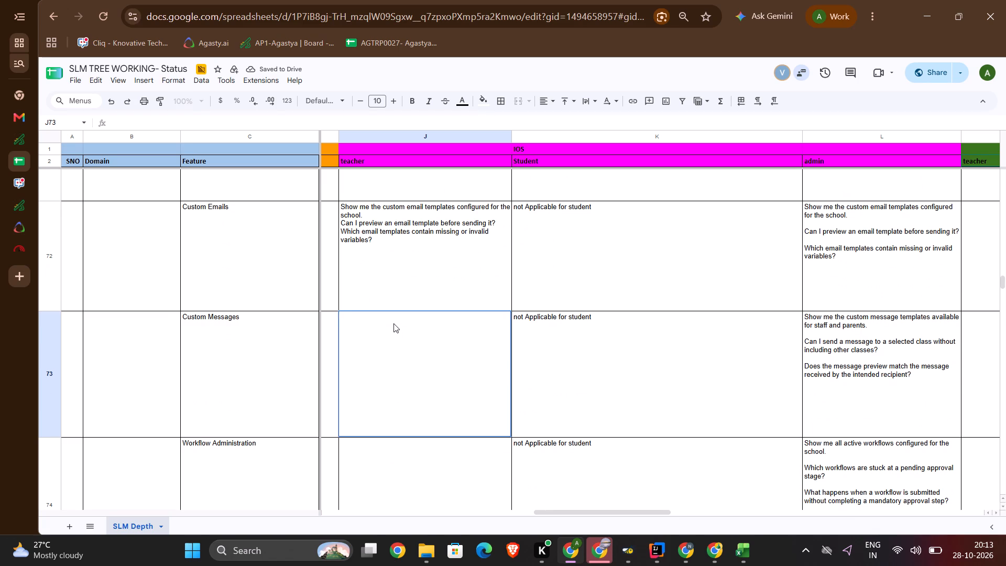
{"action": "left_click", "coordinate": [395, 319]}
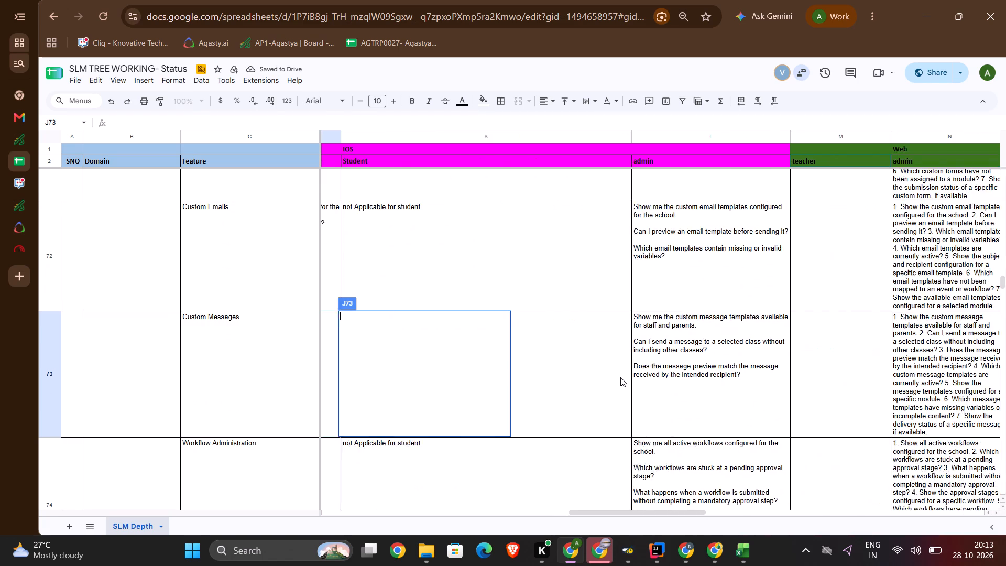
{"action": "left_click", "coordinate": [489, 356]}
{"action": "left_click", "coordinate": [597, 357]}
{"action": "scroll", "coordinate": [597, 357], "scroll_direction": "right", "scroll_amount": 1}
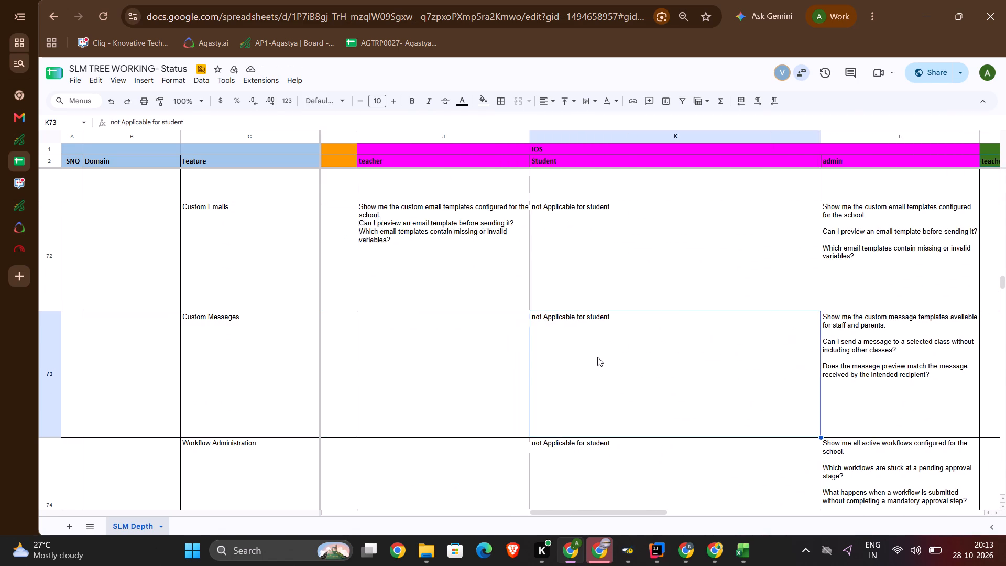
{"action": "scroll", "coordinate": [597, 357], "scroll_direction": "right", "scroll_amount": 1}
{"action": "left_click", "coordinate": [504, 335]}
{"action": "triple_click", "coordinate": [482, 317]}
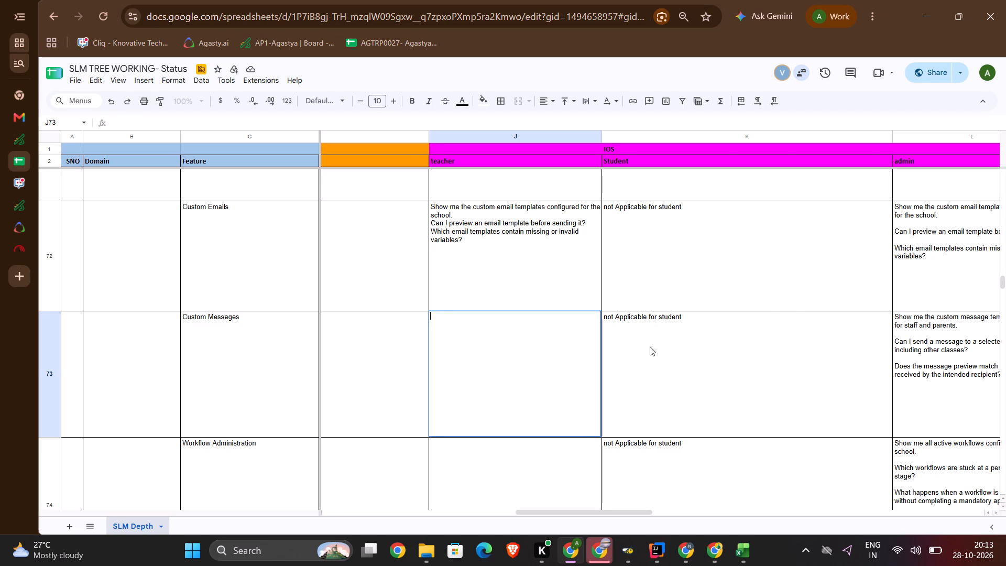
Copy web admin questions 4 to 7 for Custom Messages, without the leading number 4, into that feature's empty iOS teacher cell.
{"action": "scroll", "coordinate": [650, 346], "scroll_direction": "left", "scroll_amount": 3}
{"action": "left_click", "coordinate": [805, 367]}
{"action": "scroll", "coordinate": [805, 367], "scroll_direction": "left", "scroll_amount": 2}
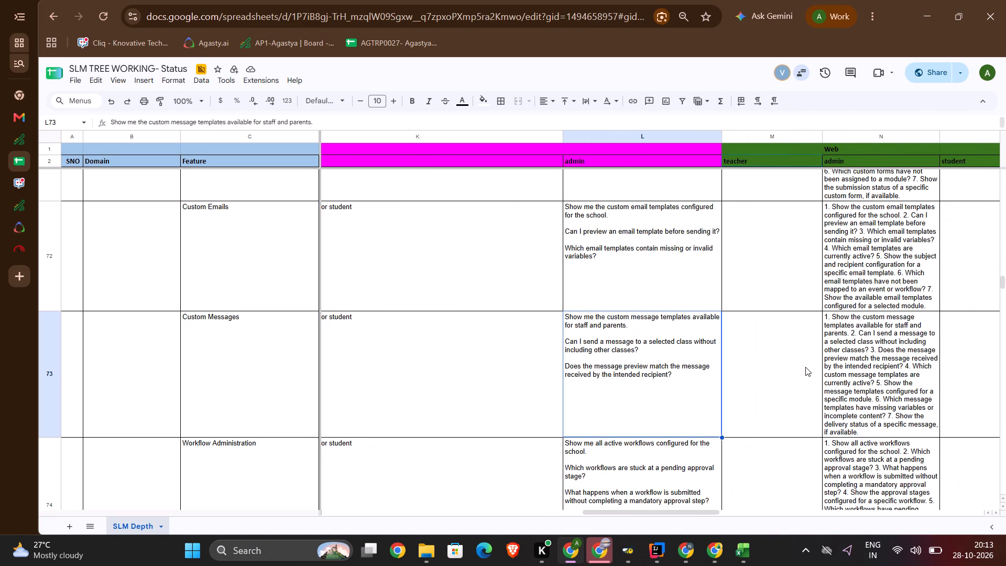
{"action": "triple_click", "coordinate": [856, 378]}
{"action": "double_click", "coordinate": [856, 378]}
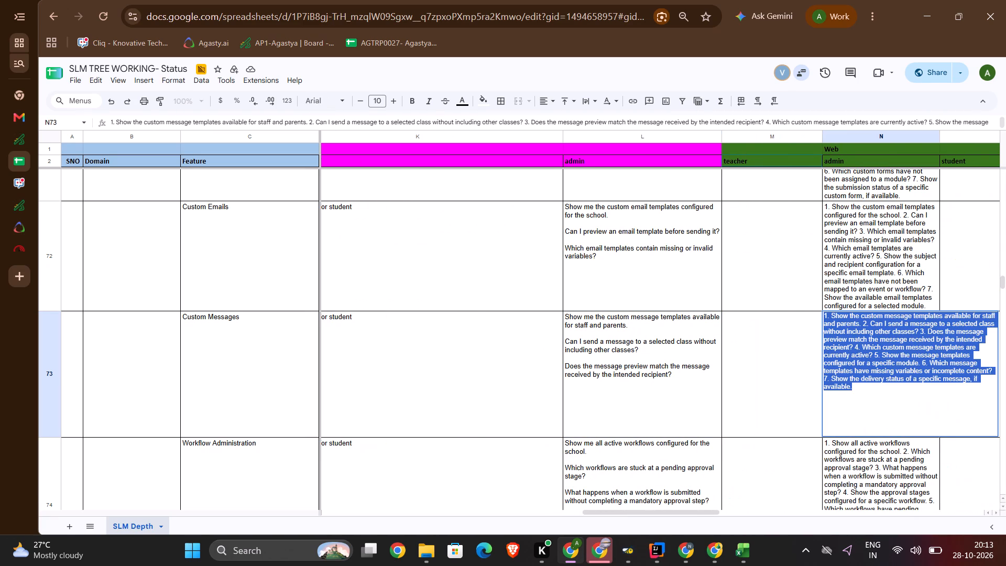
{"action": "left_click", "coordinate": [925, 362]}
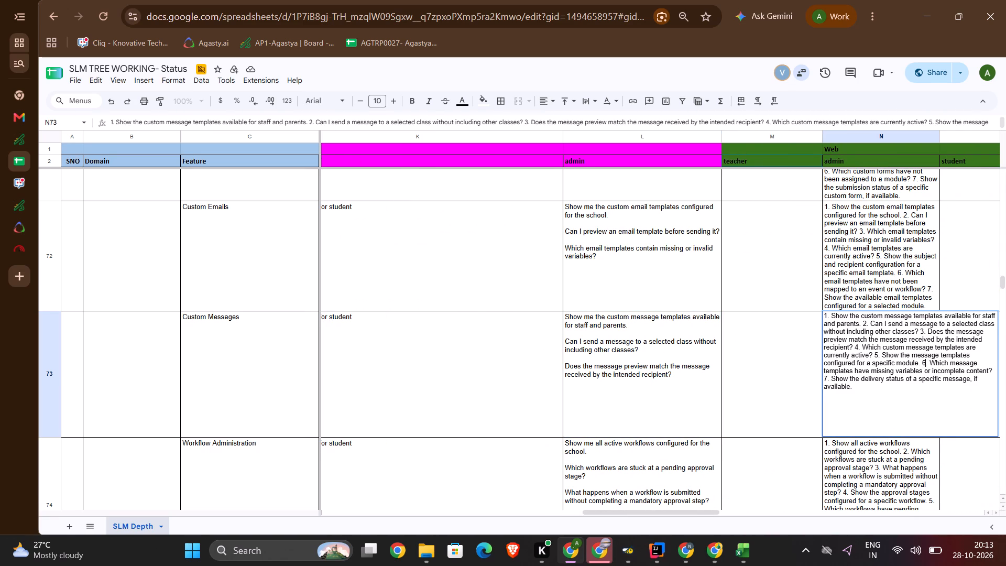
{"action": "left_click_drag", "start_coordinate": [860, 345], "coordinate": [863, 390]}
{"action": "key", "text": "ctrl+c"}
{"action": "left_click", "coordinate": [510, 374]}
{"action": "scroll", "coordinate": [510, 374], "scroll_direction": "right", "scroll_amount": 3}
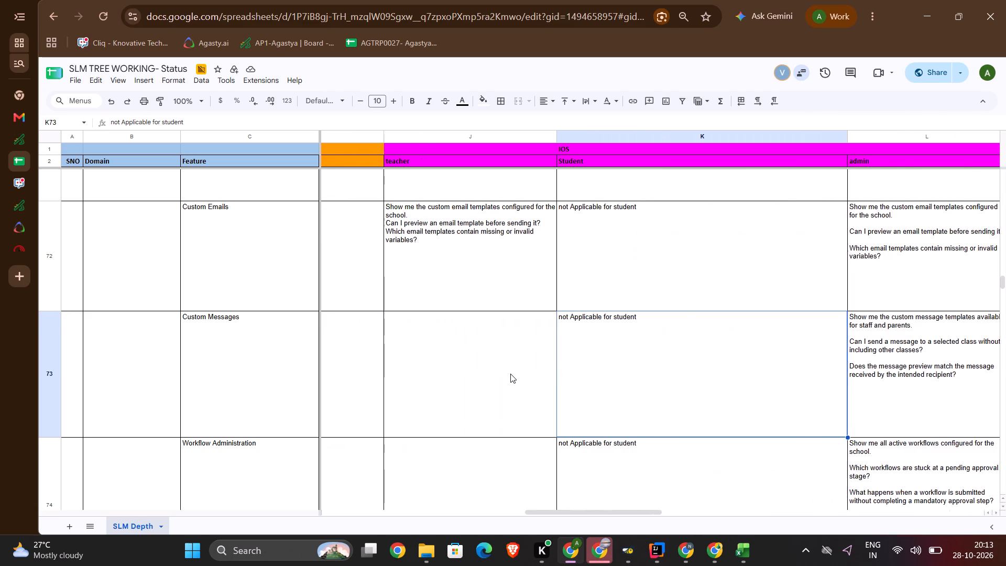
{"action": "scroll", "coordinate": [510, 374], "scroll_direction": "right", "scroll_amount": 1}
{"action": "triple_click", "coordinate": [486, 319]}
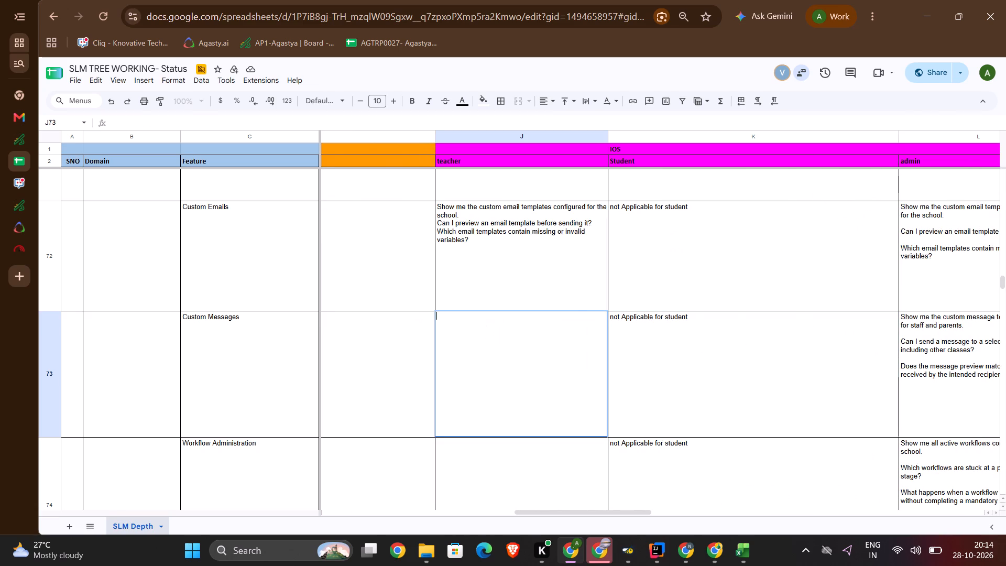
{"action": "key", "text": "ctrl+v"}
In the Custom Messages iOS teacher cell, delete the numbers 5 and 7 and replace the number 6 with a question mark.
{"action": "left_click", "coordinate": [607, 318]}
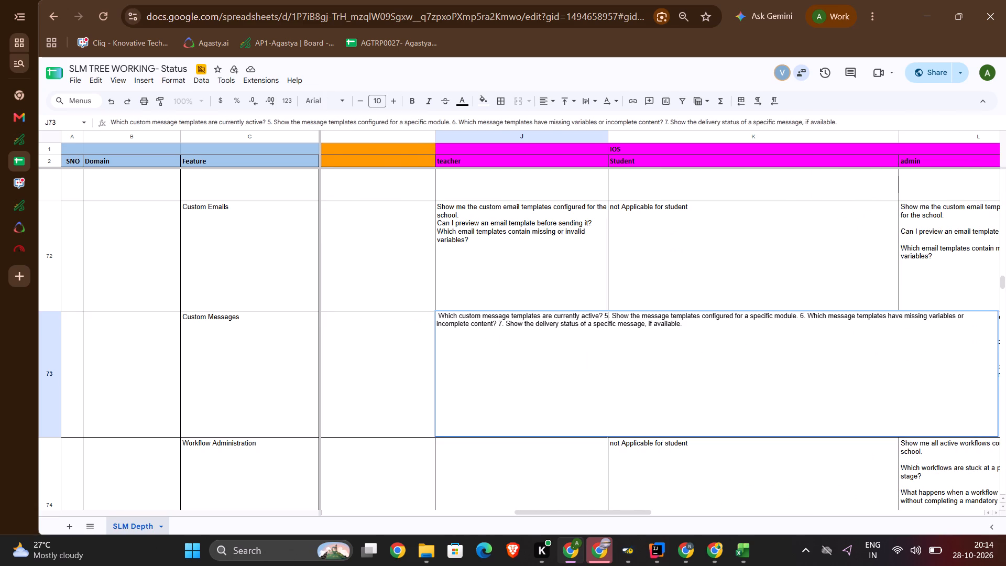
{"action": "key", "text": "BackSpace"}
{"action": "key", "text": "BackSpace"}
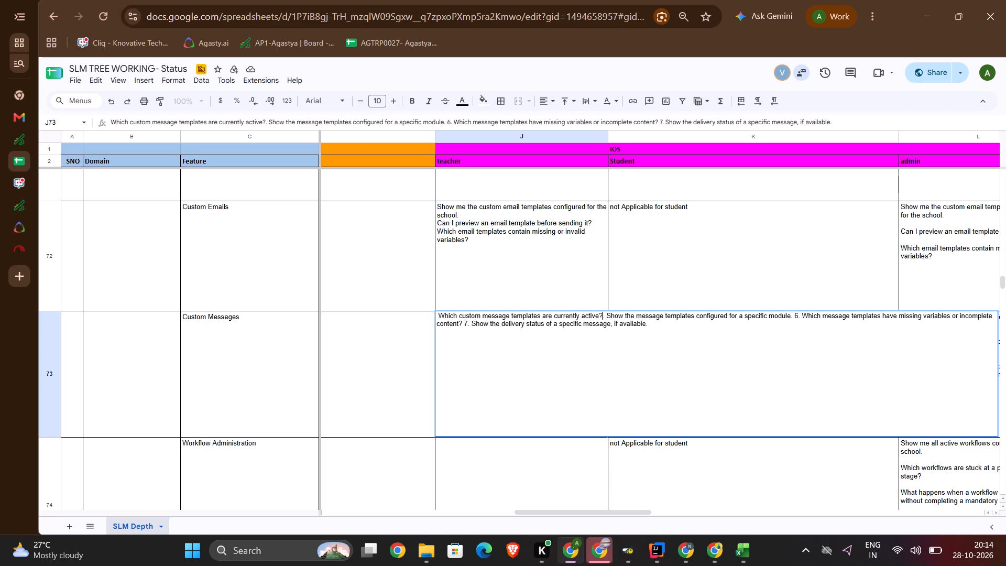
{"action": "left_click", "coordinate": [800, 315]}
{"action": "key", "text": "BackSpace"}
{"action": "key", "text": "BackSpace"}
{"action": "key", "text": "BackSpace"}
{"action": "key", "text": "shift+question"}
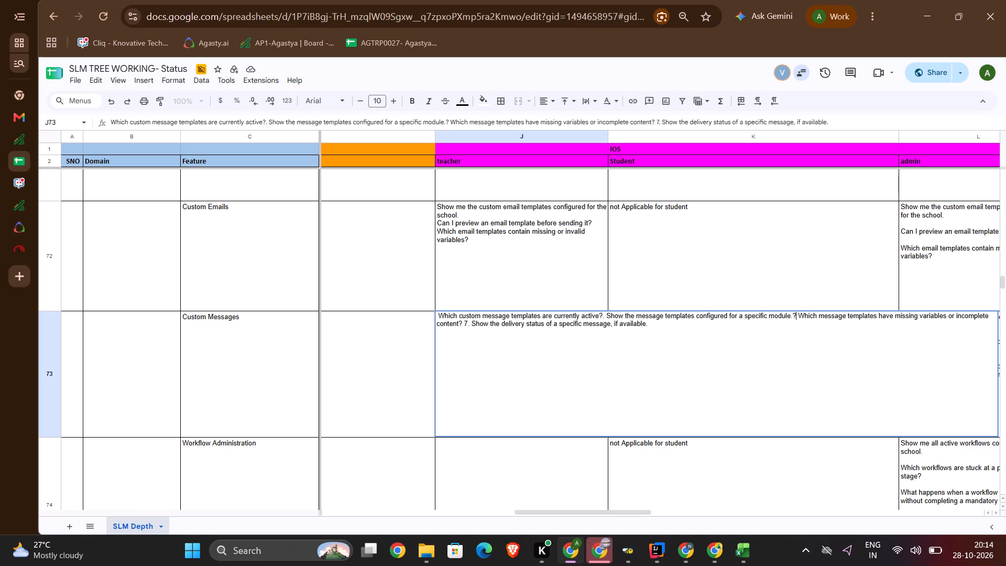
{"action": "left_click", "coordinate": [467, 322]}
{"action": "key", "text": "BackSpace"}
{"action": "key", "text": "BackSpace"}
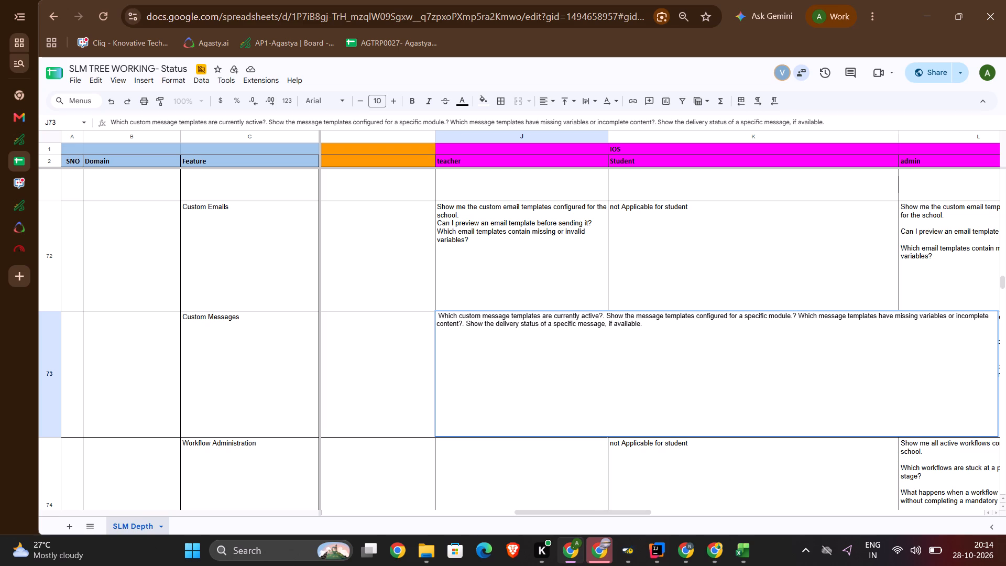
{"action": "left_click", "coordinate": [381, 346]}
Select the empty iOS teacher cell of the Workflow Administration feature.
{"action": "scroll", "coordinate": [516, 364], "scroll_direction": "down", "scroll_amount": 1}
{"action": "left_click", "coordinate": [511, 396]}
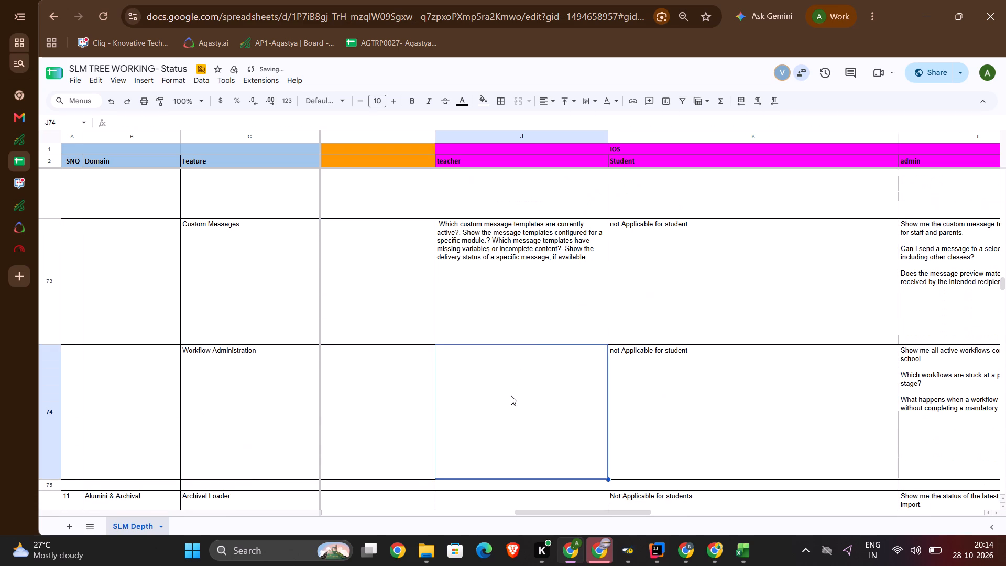
{"action": "left_click", "coordinate": [521, 394]}
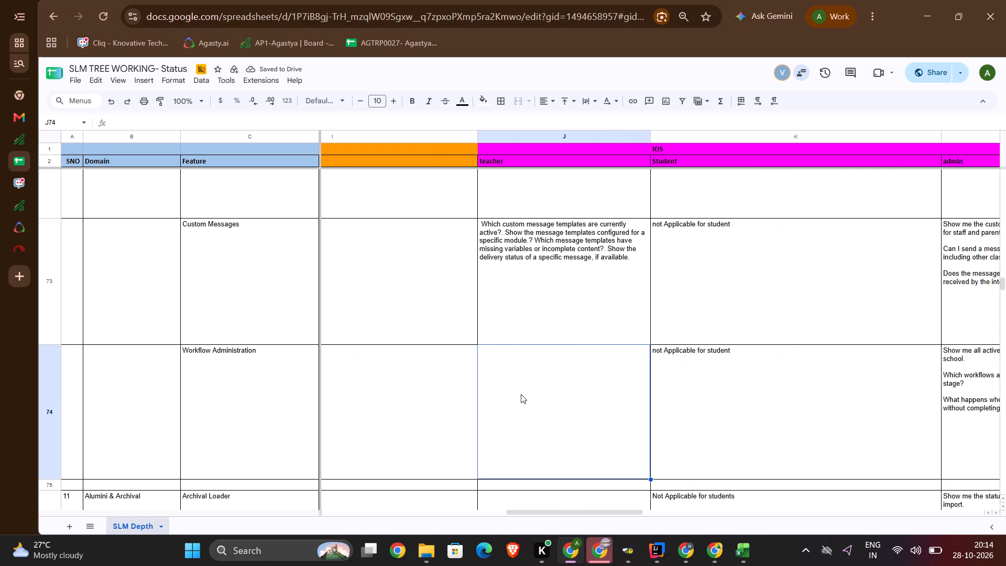